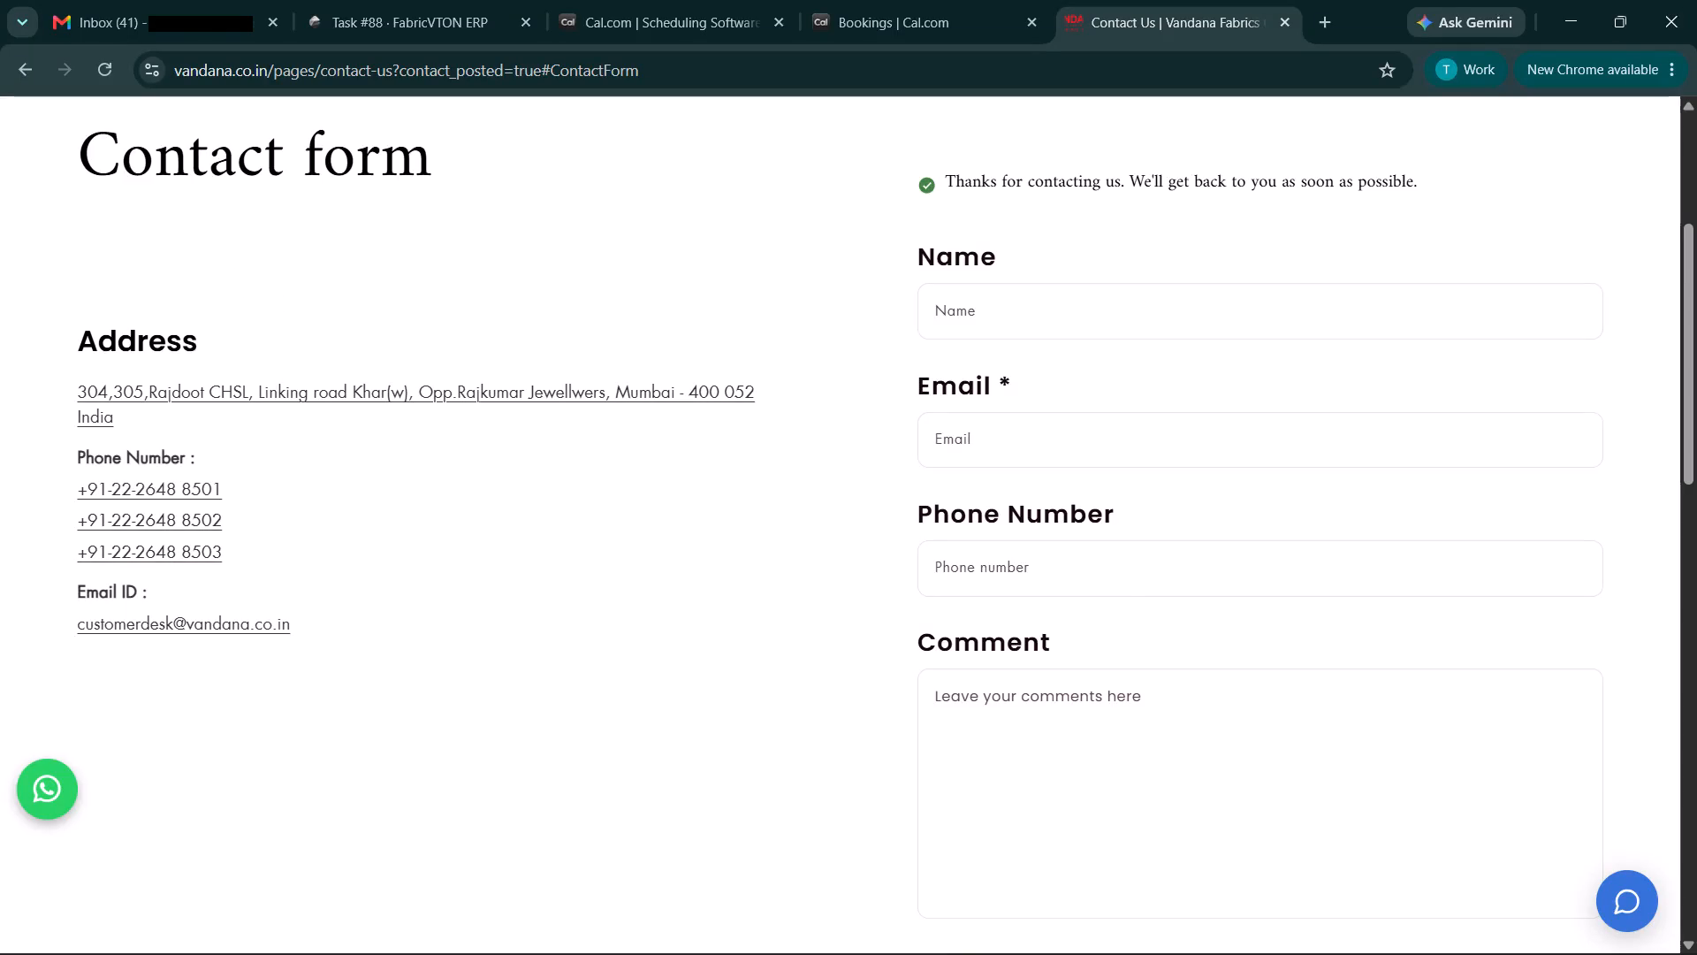
Return from the submitted contact form to the Vandana home page and copy its web address, vandana.co.in.
scroll(312, 737, right, 6)
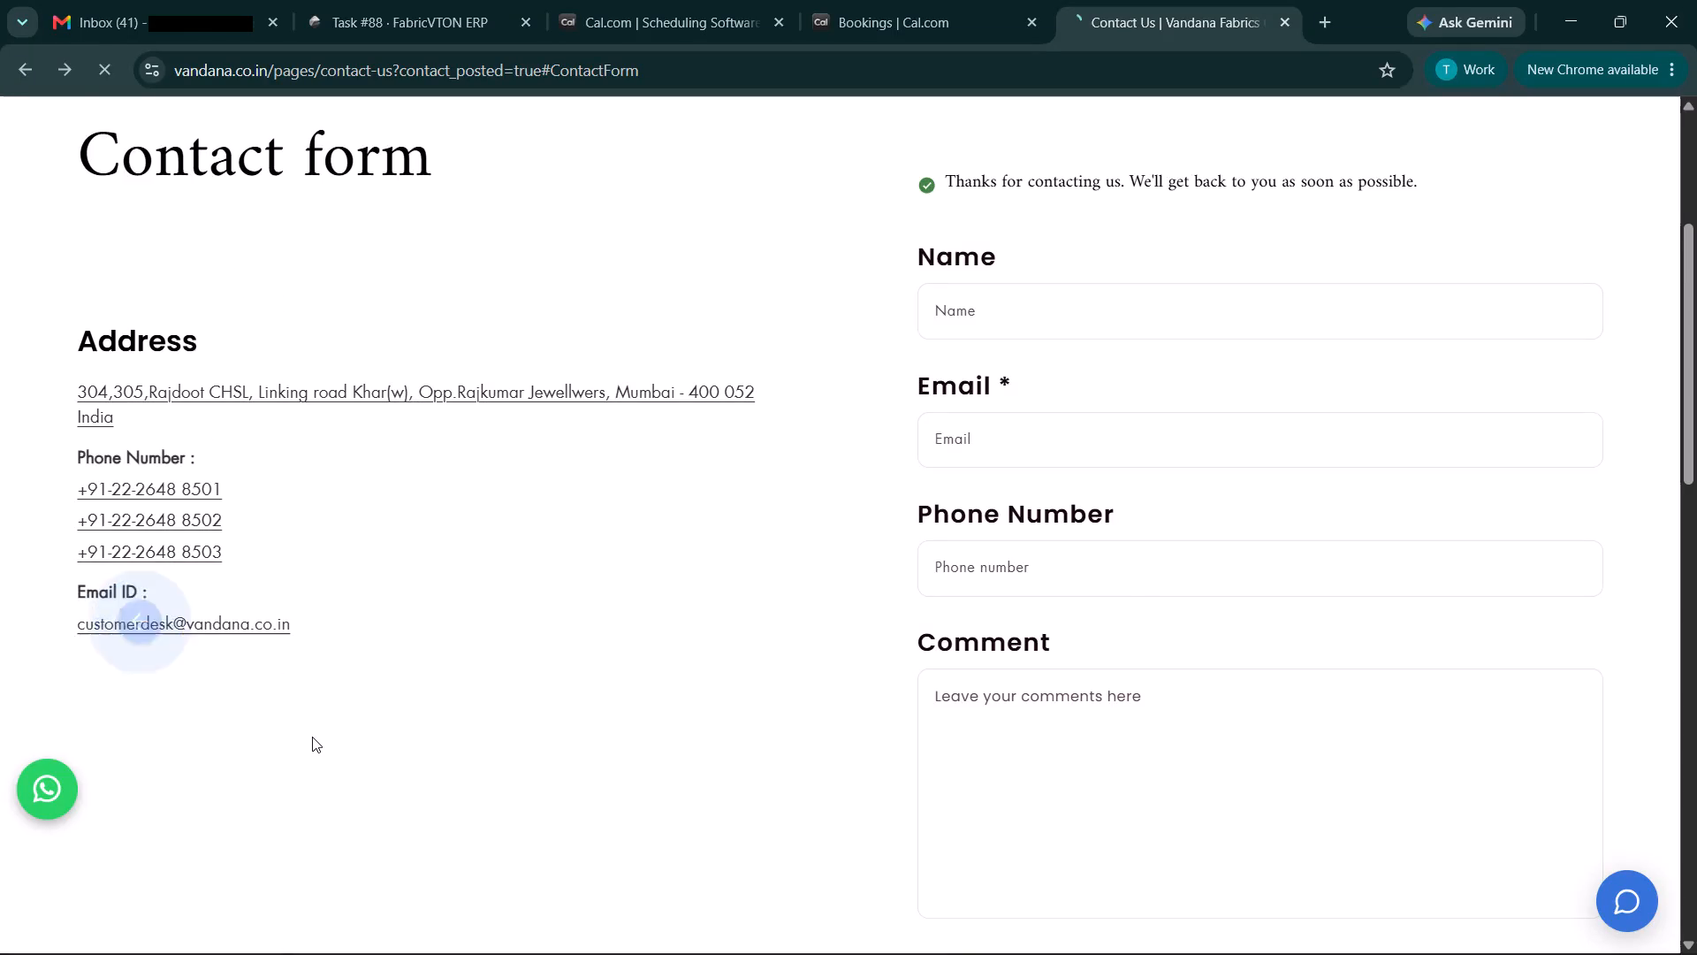
scroll(312, 737, right, 4)
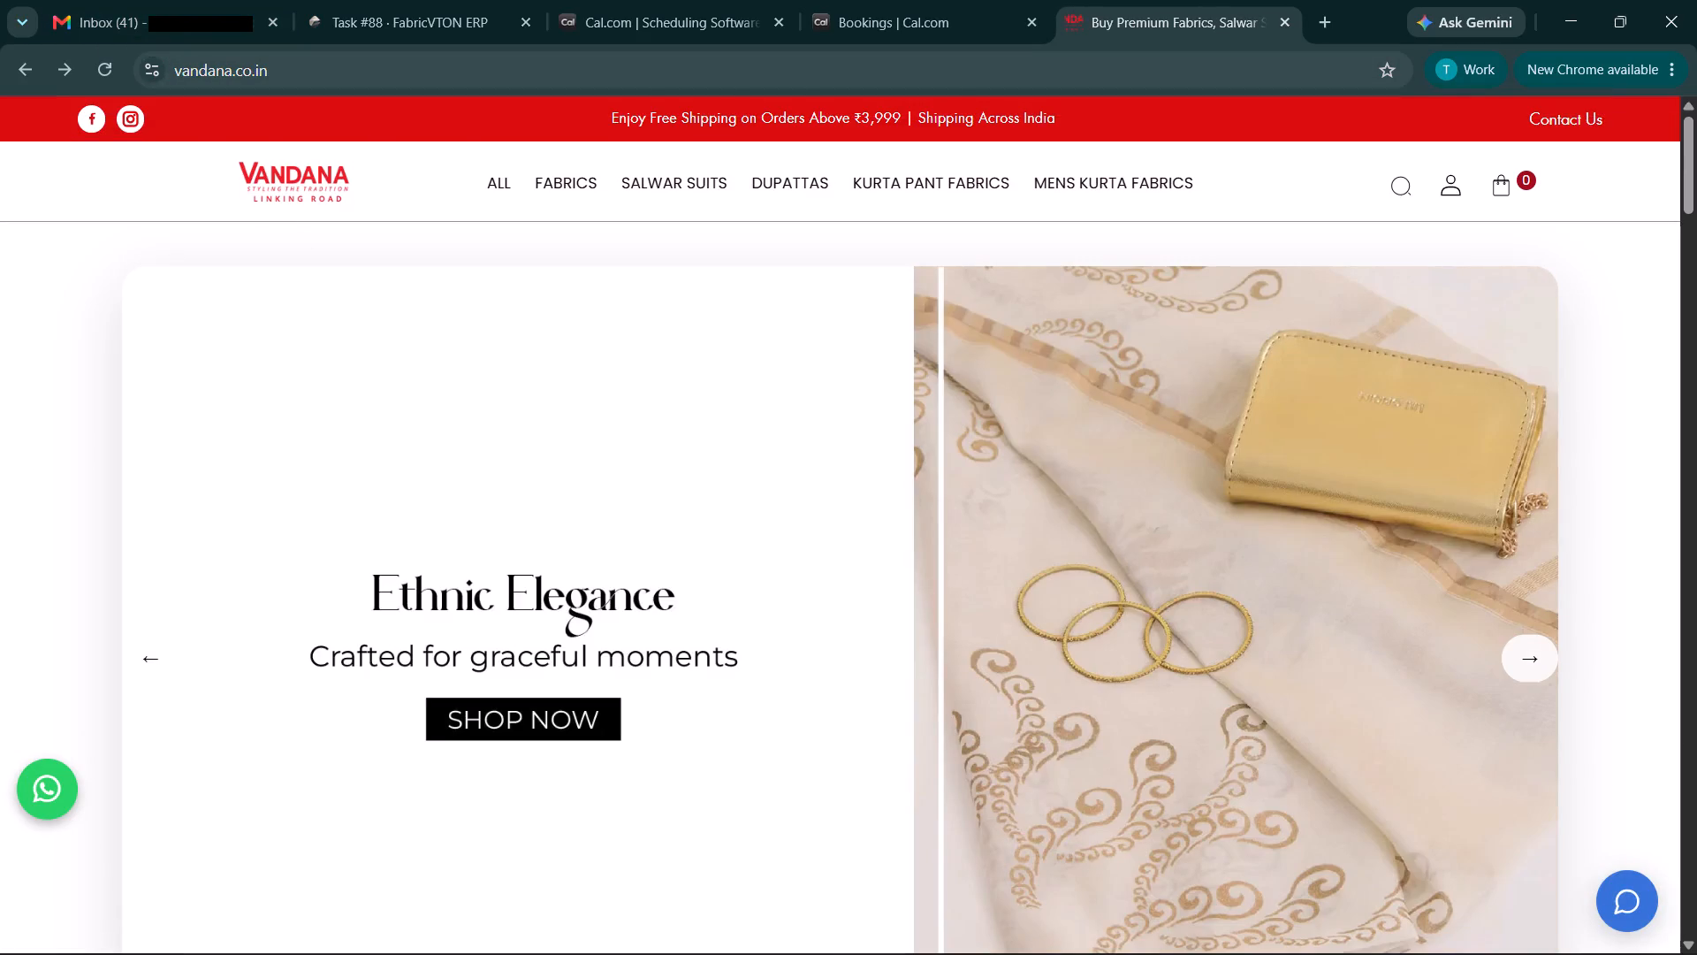
drag(275, 70, 178, 68)
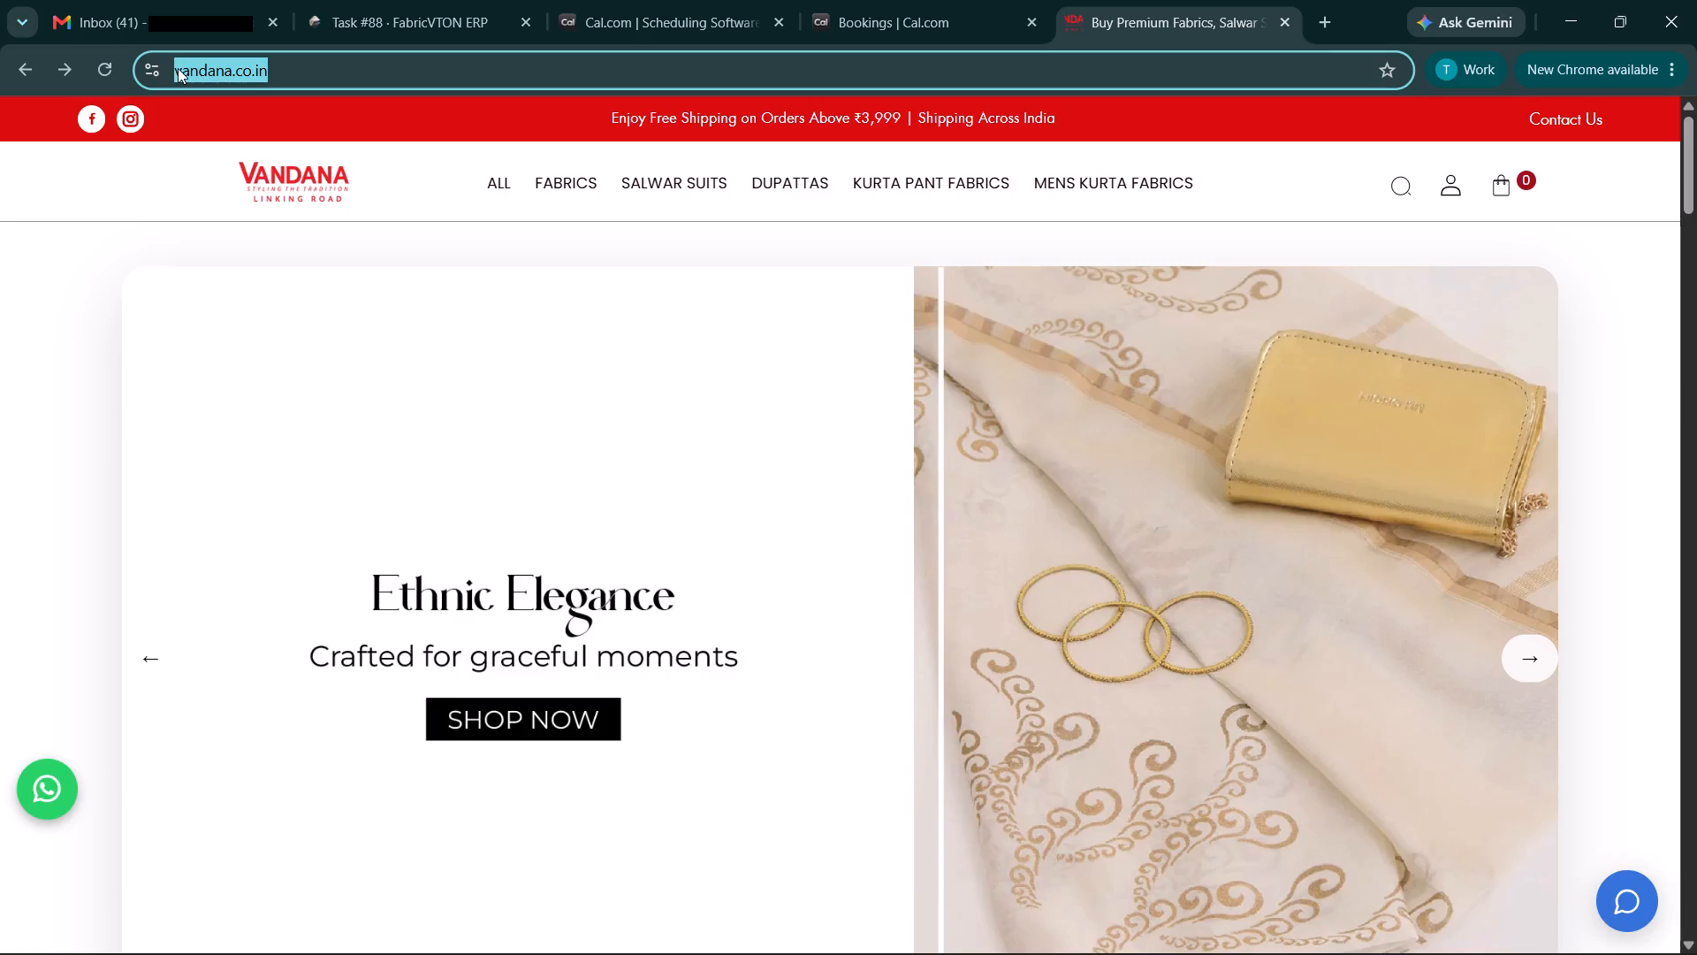
key(ctrl+c)
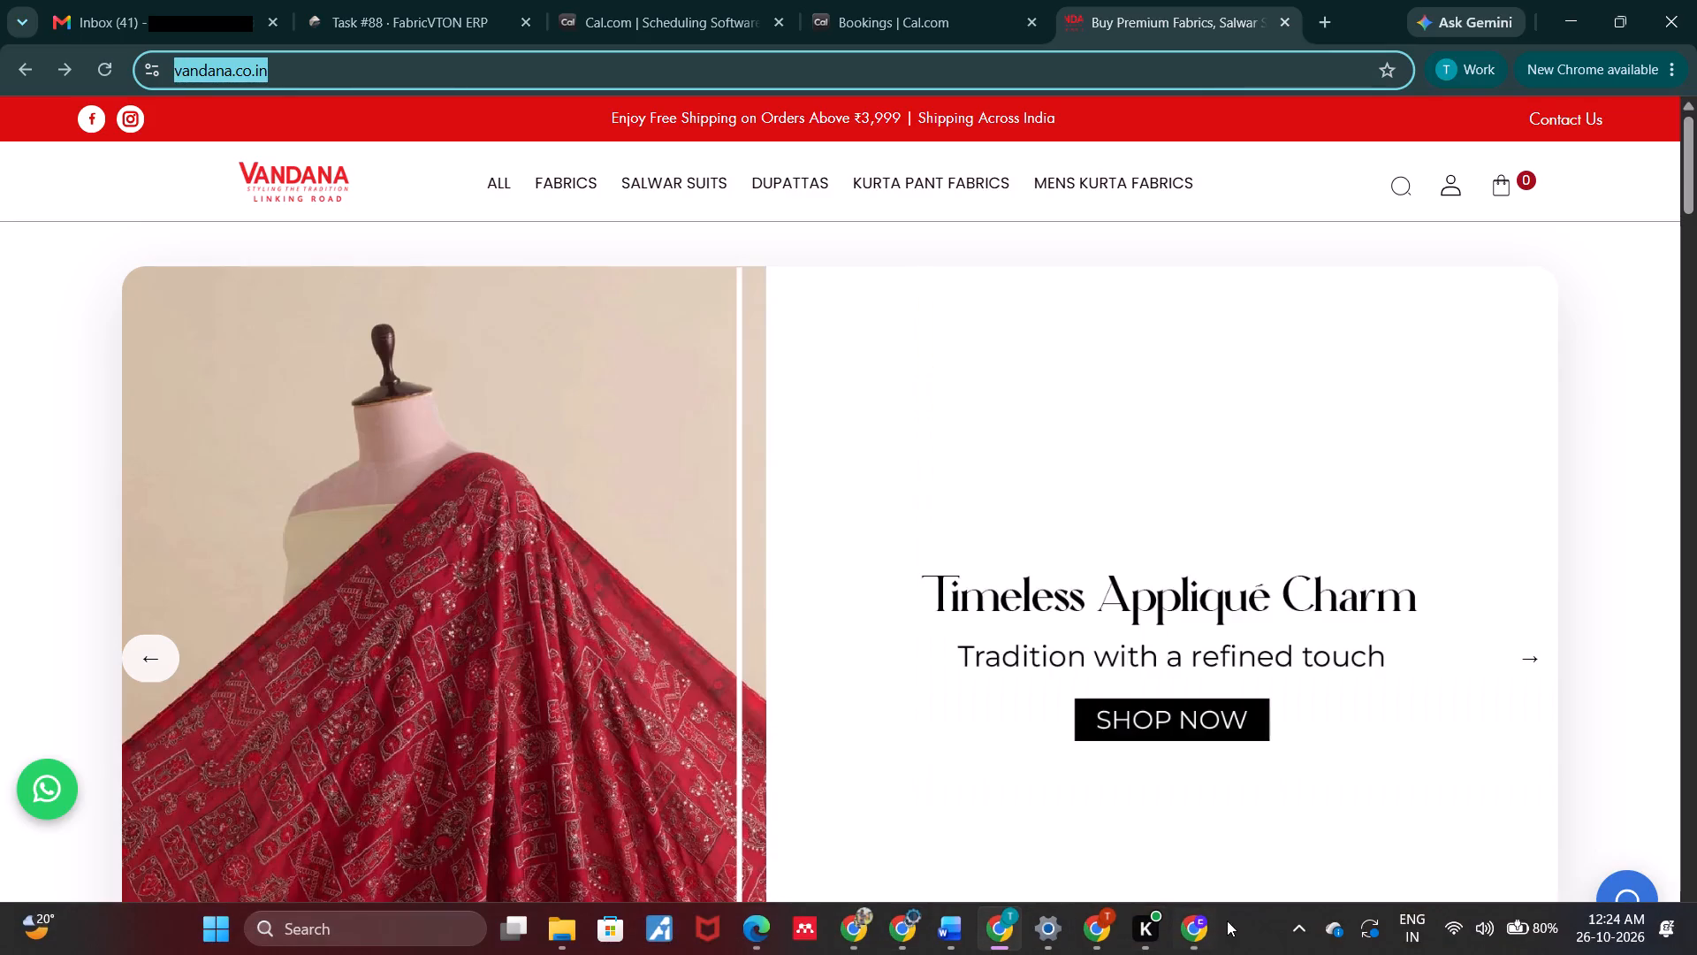
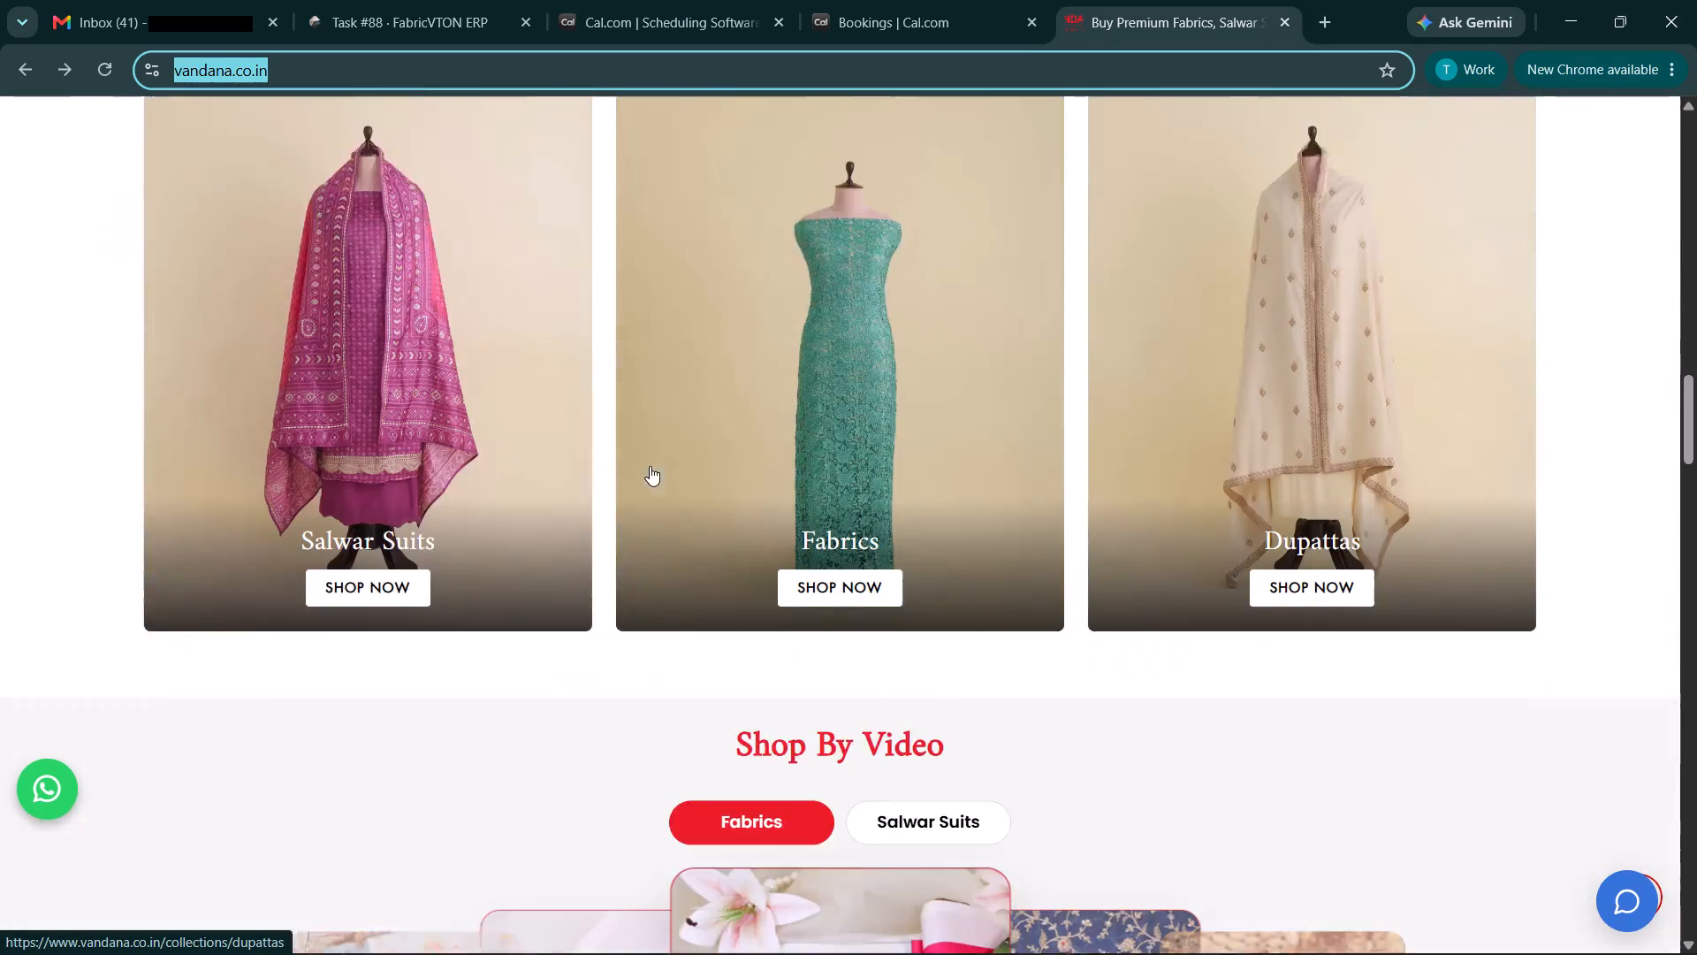
Open the Purple Silk Gold Zari Manikeri Kurta Pant Fabric product page from Vandana's Fabrics collection.
scroll(650, 466, down, 1)
click(824, 482)
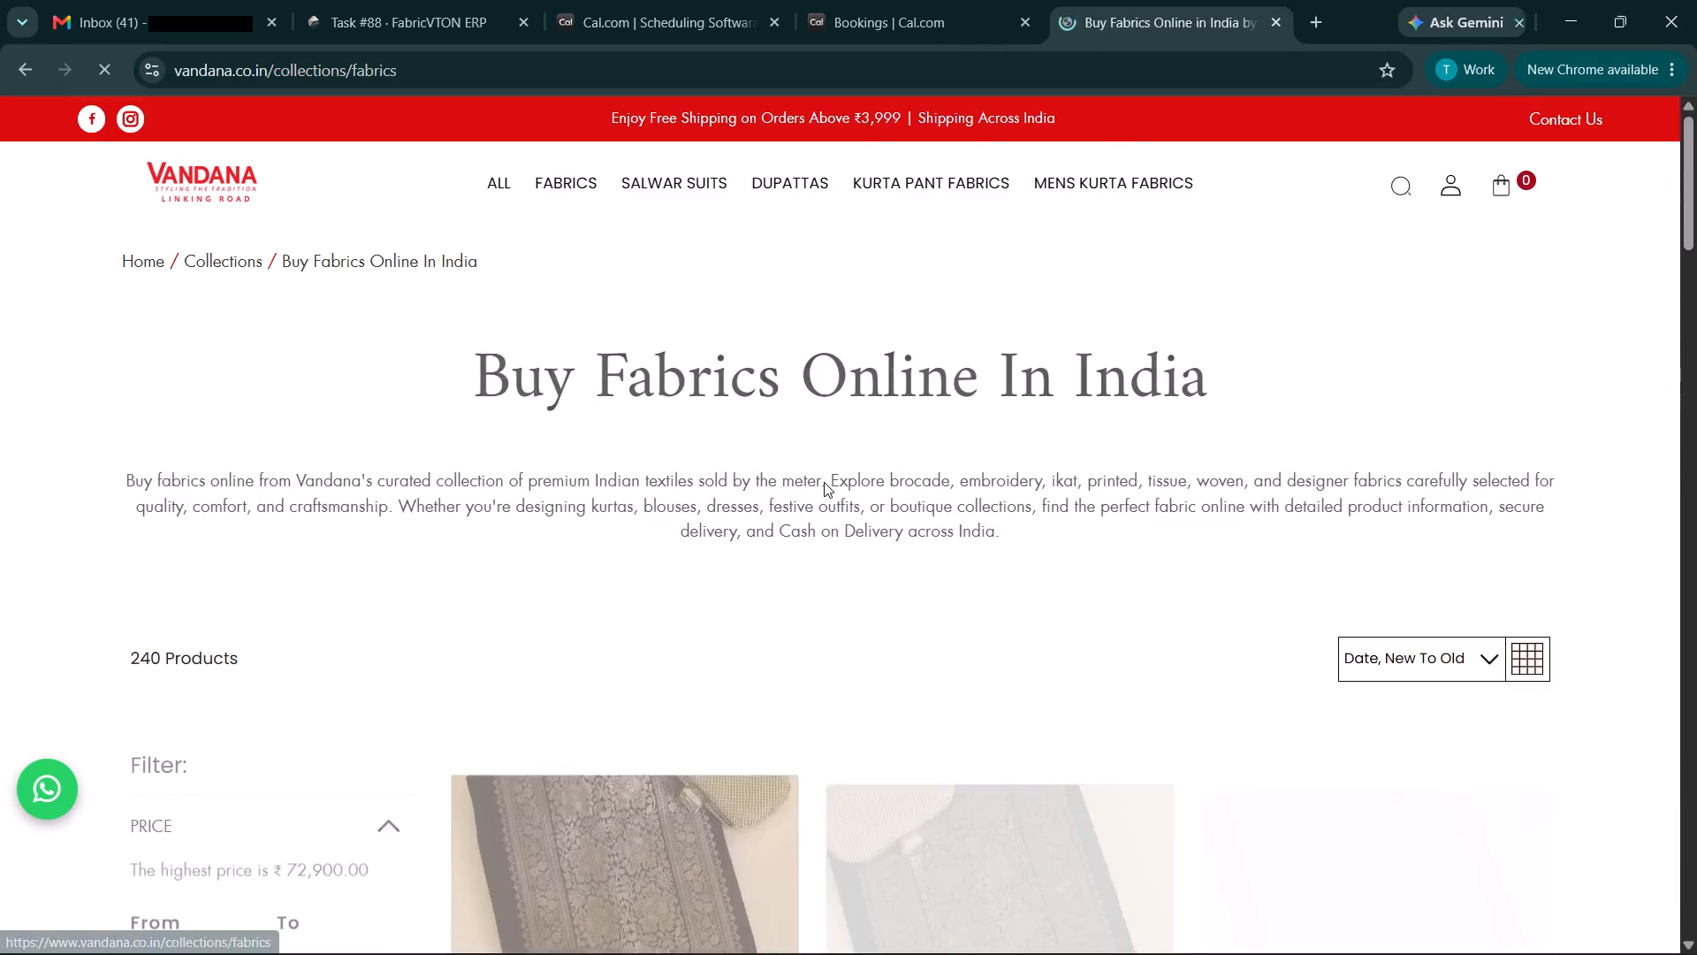
scroll(742, 576, down, 8)
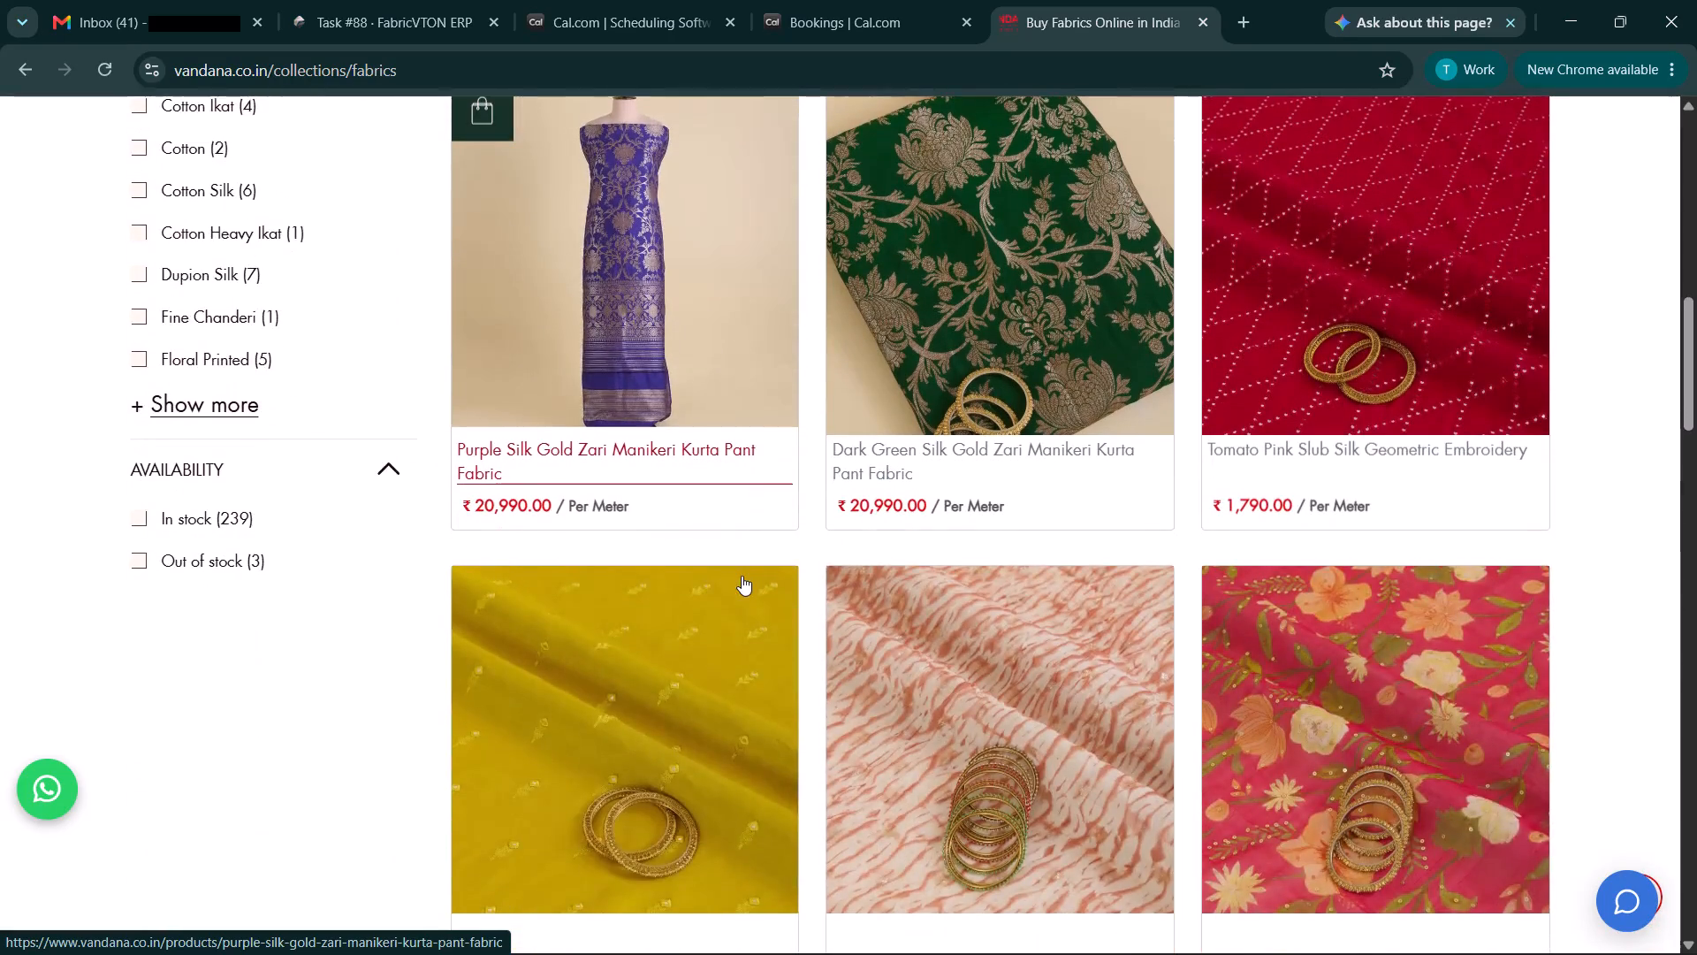
scroll(742, 576, down, 1)
click(595, 468)
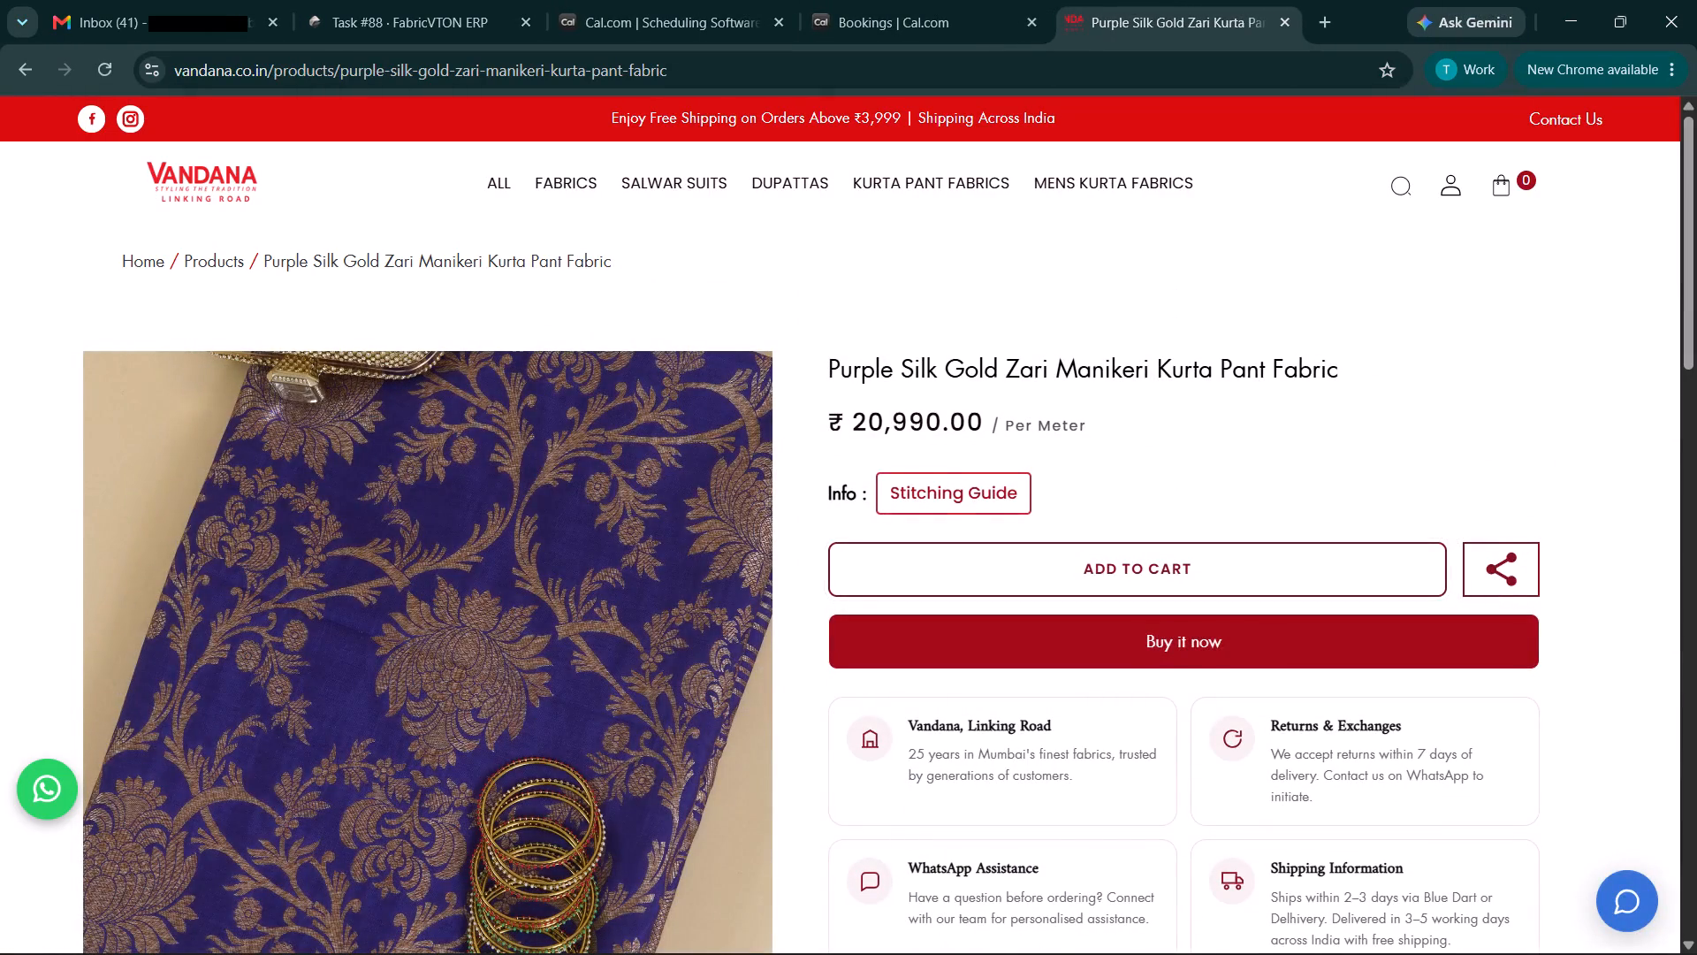
Save the main product image of the Purple Silk Gold Zari Manikeri Kurta Pant Fabric to the Downloads folder as SSKP0926995F56_0096 in webp format.
scroll(474, 584, down, 2)
right_click(474, 584)
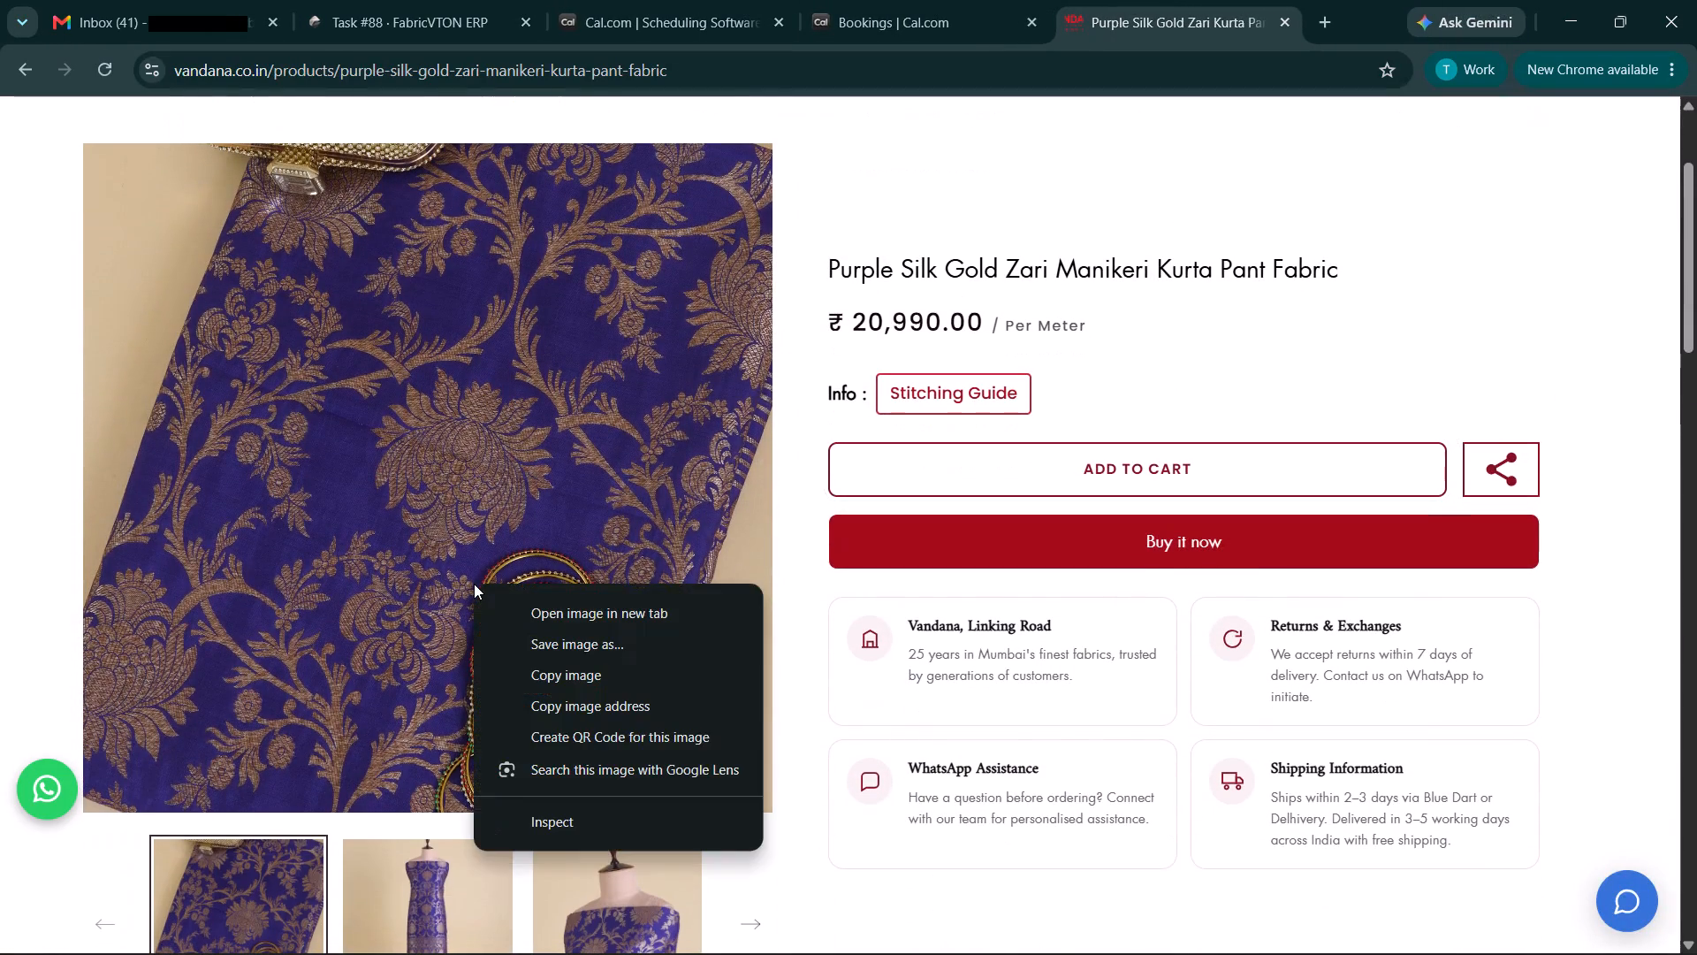
click(562, 653)
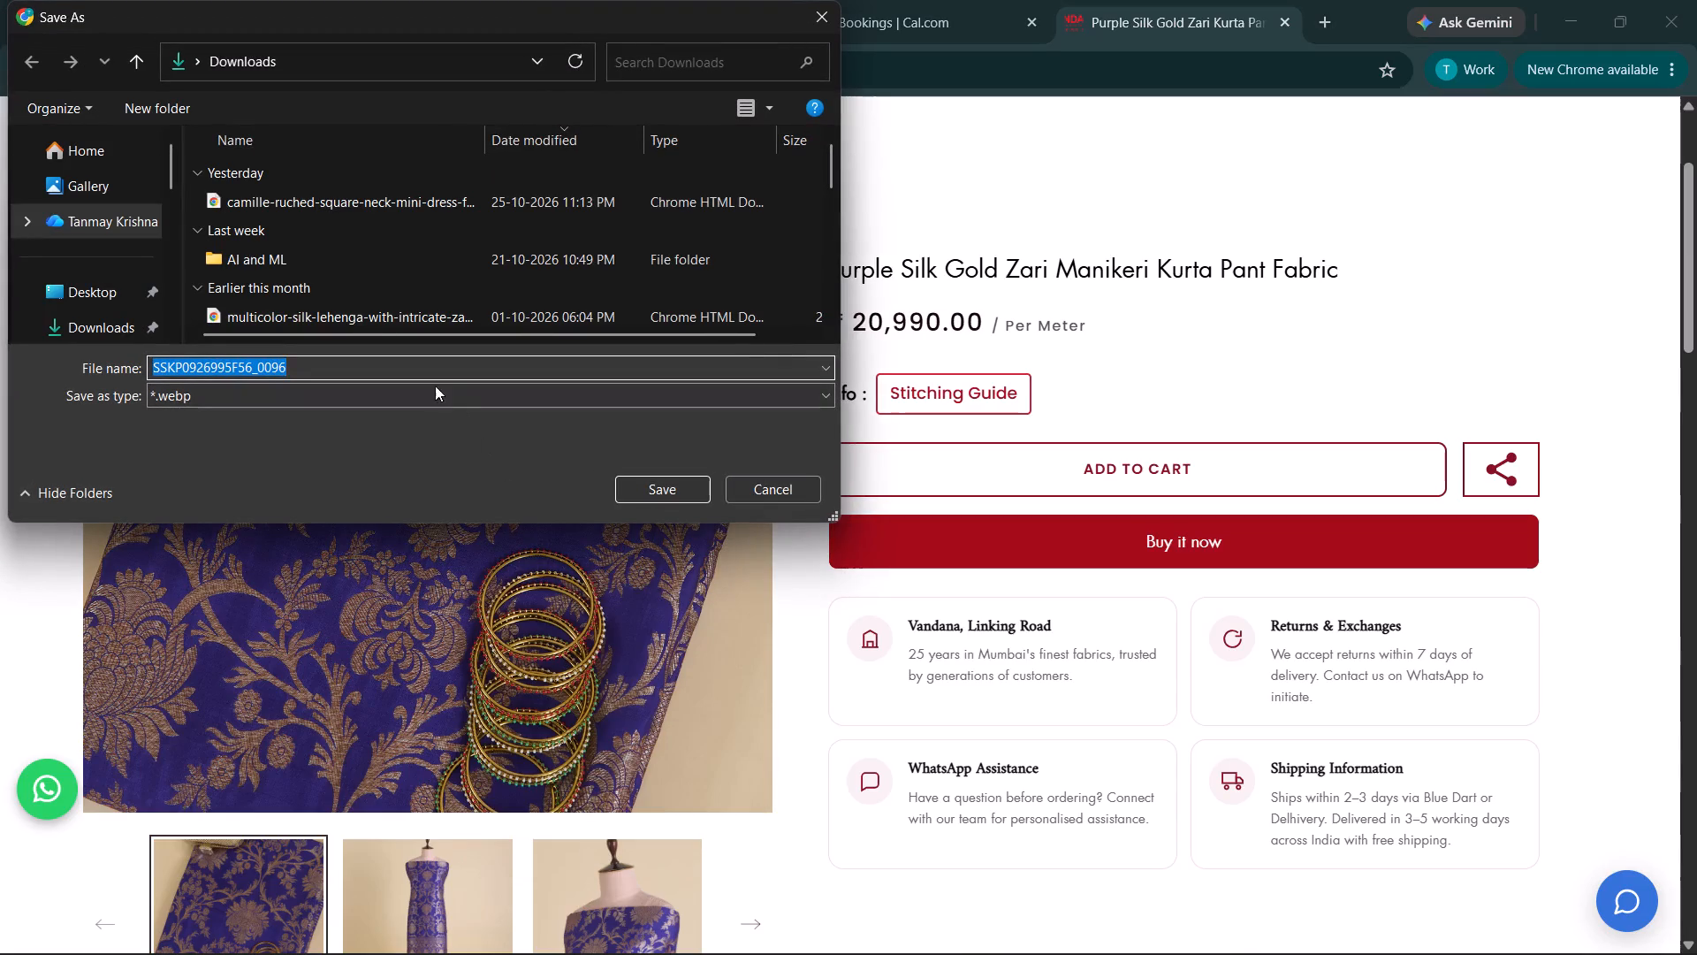
click(101, 317)
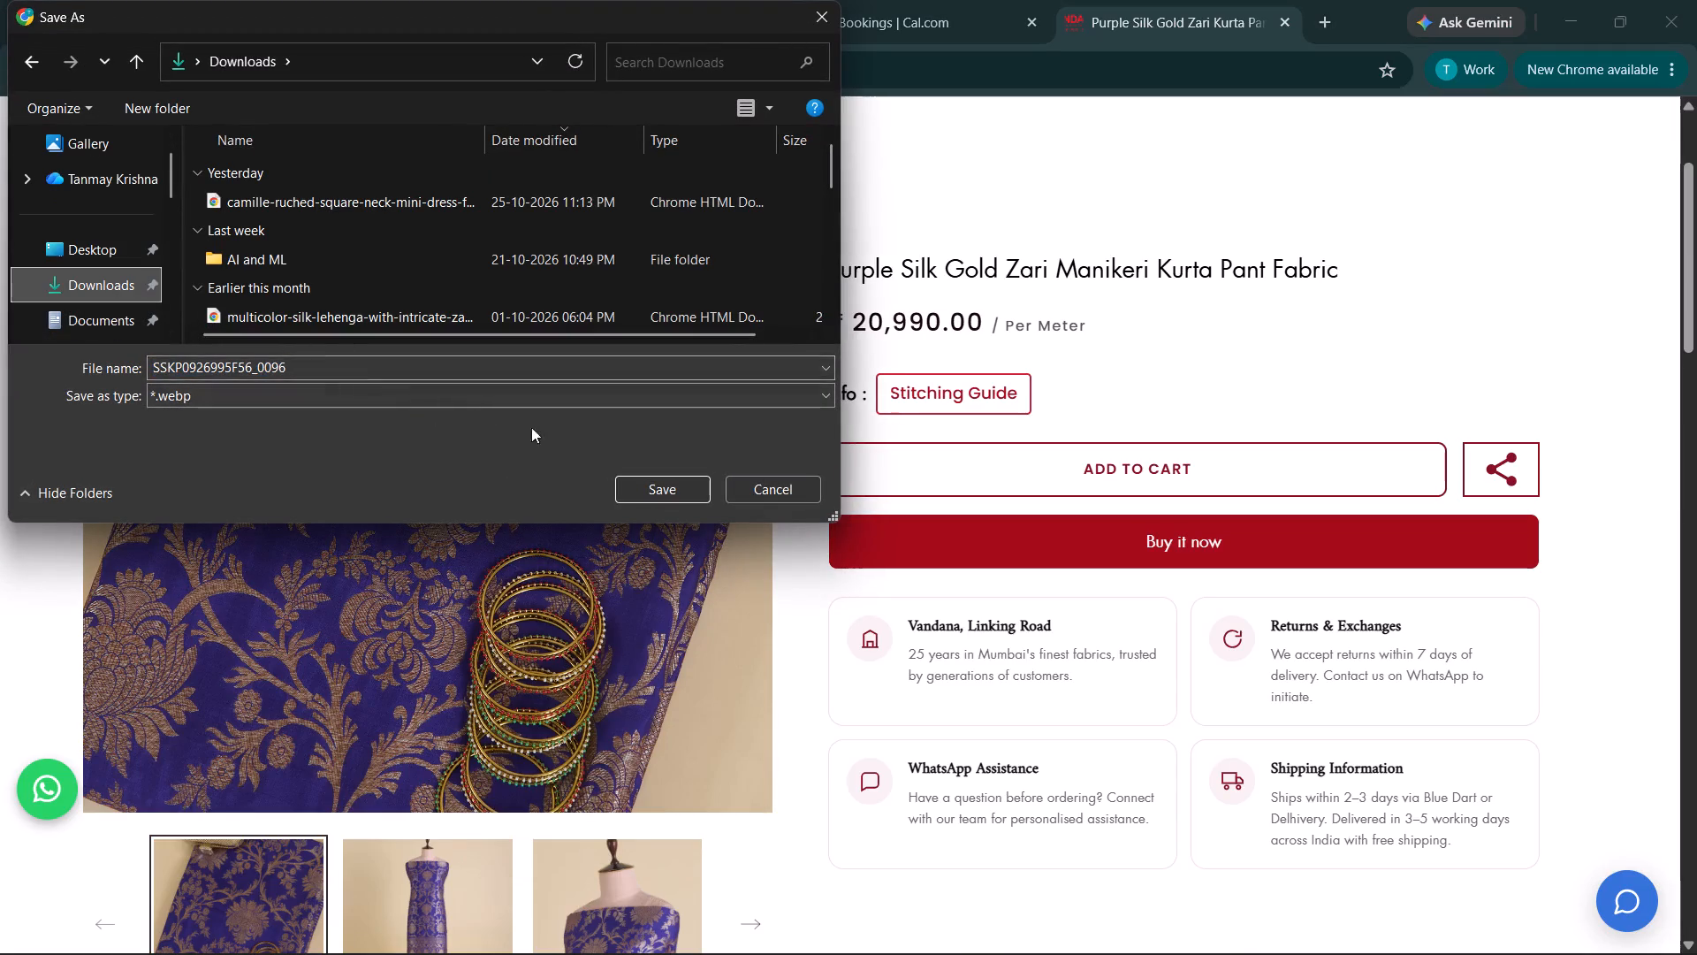
click(651, 490)
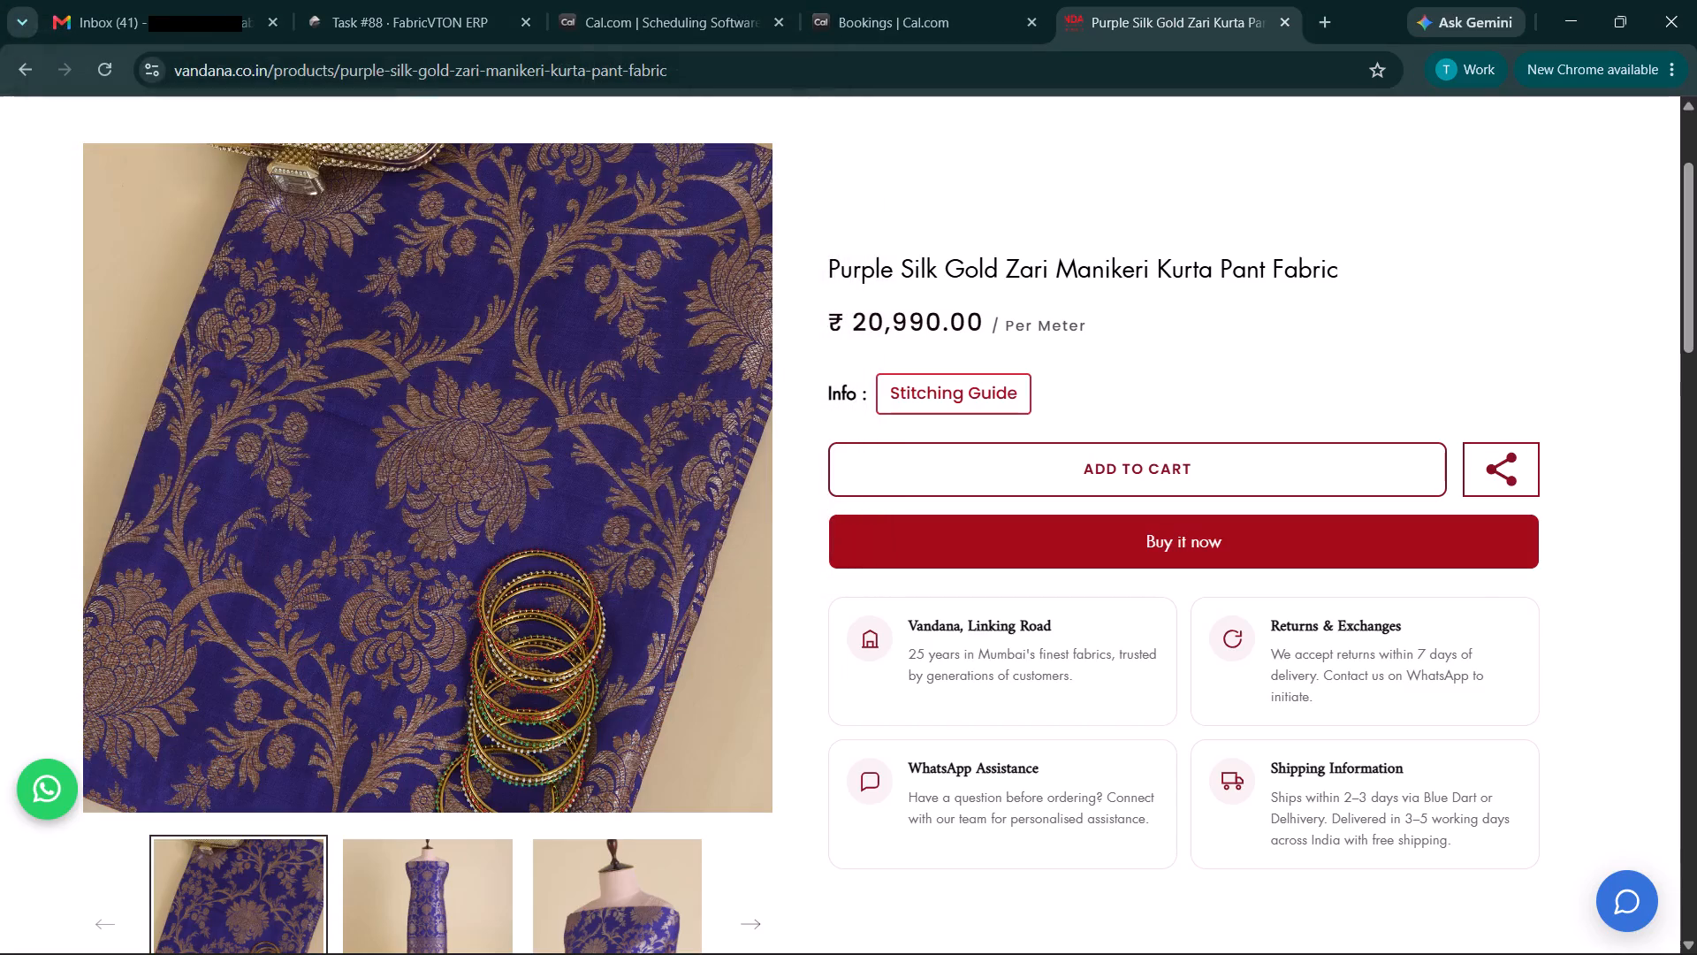
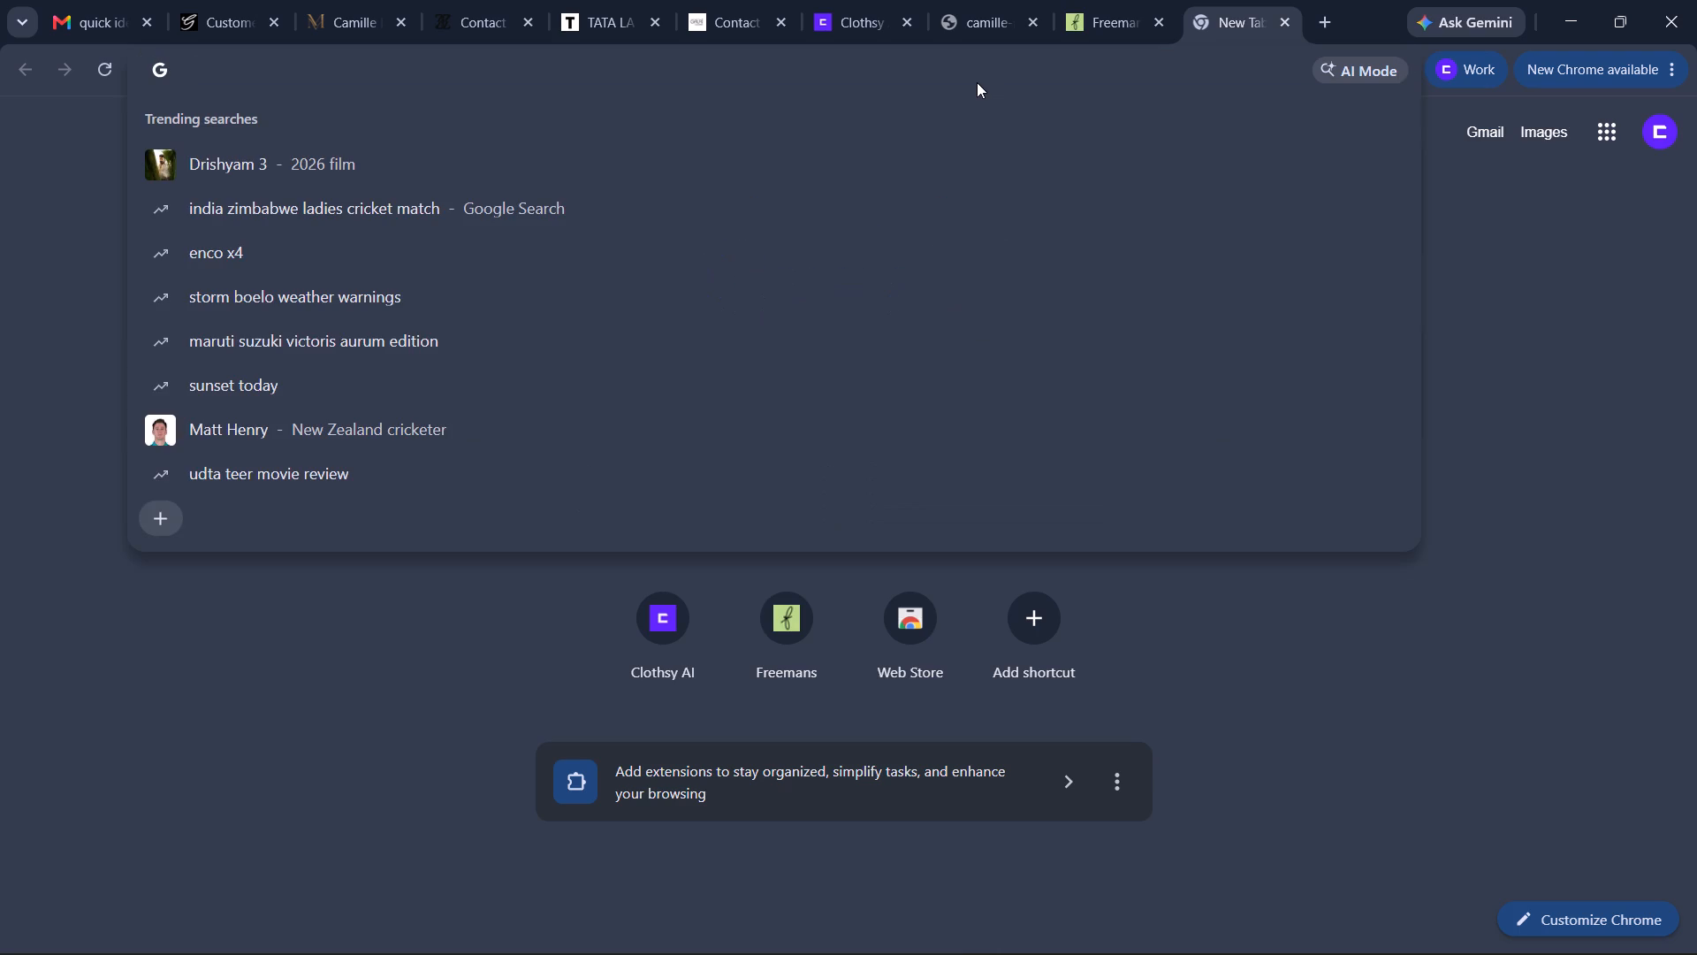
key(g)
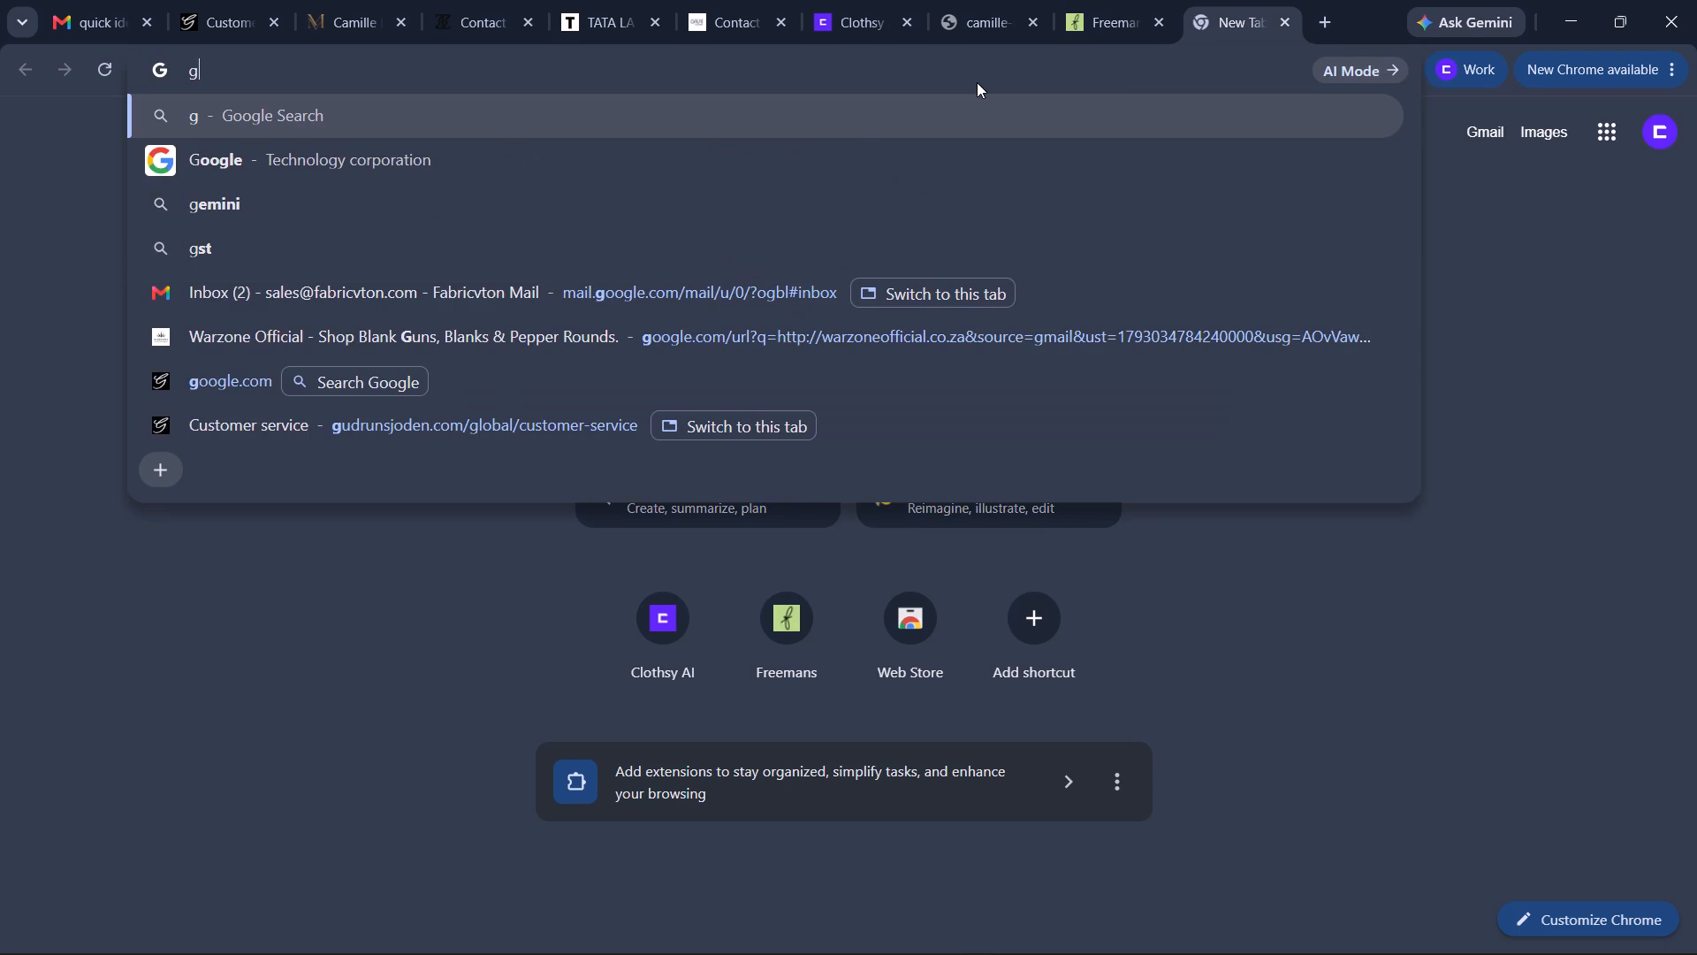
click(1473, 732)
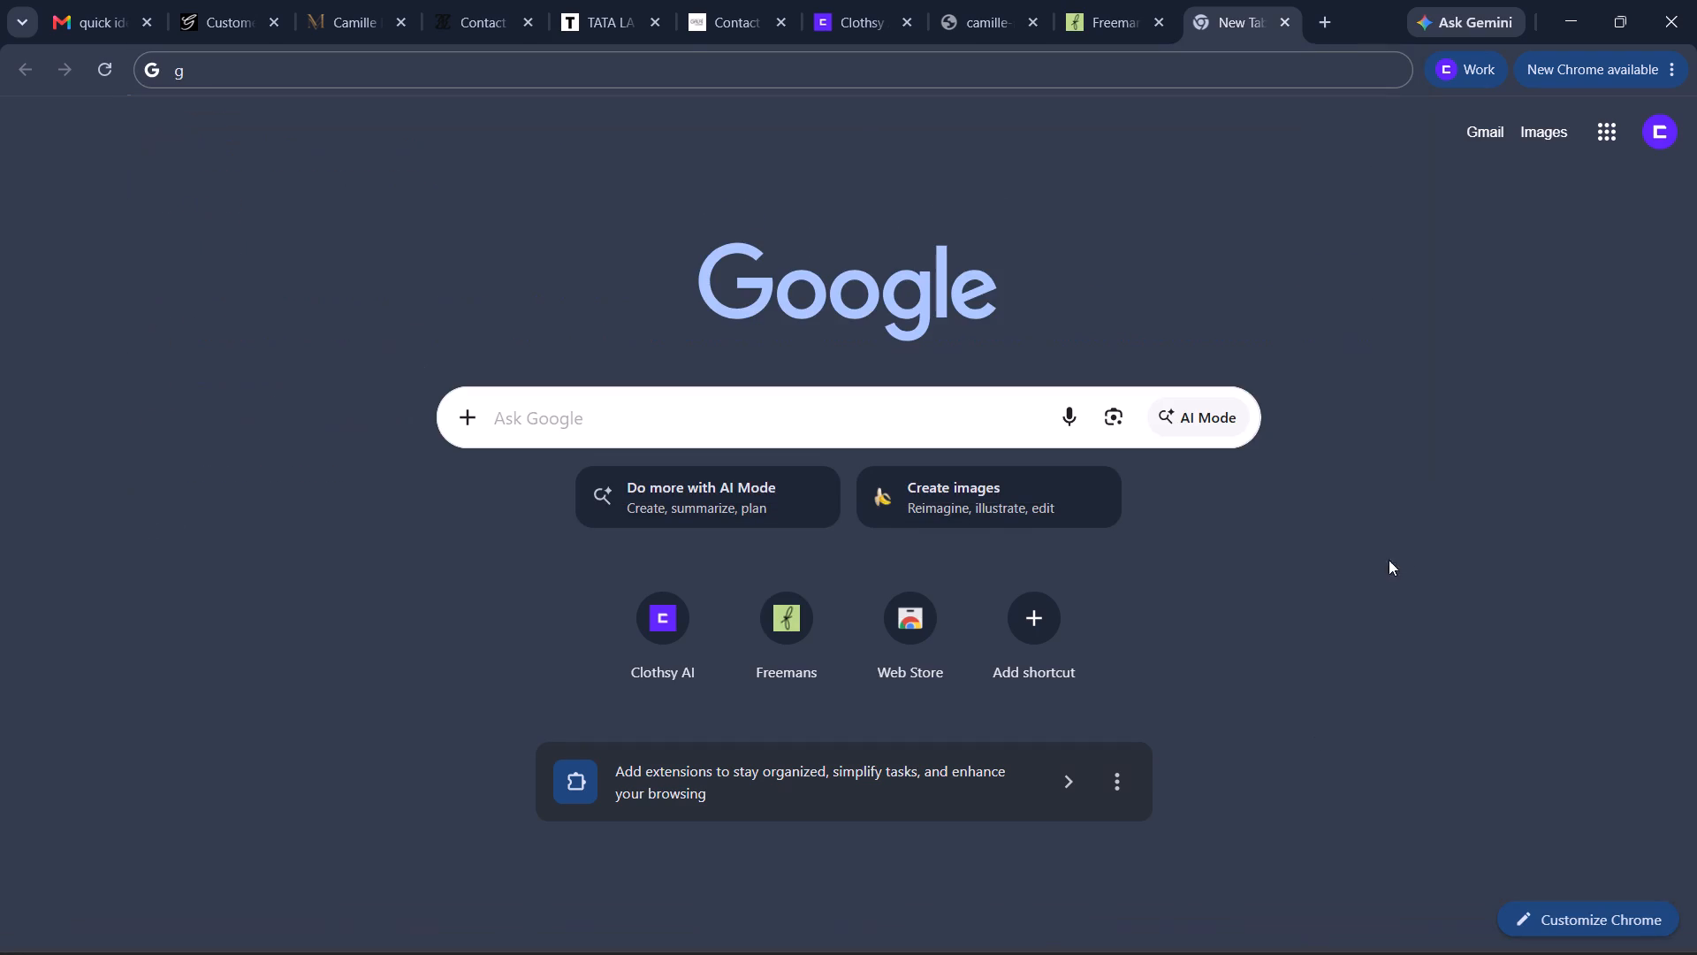
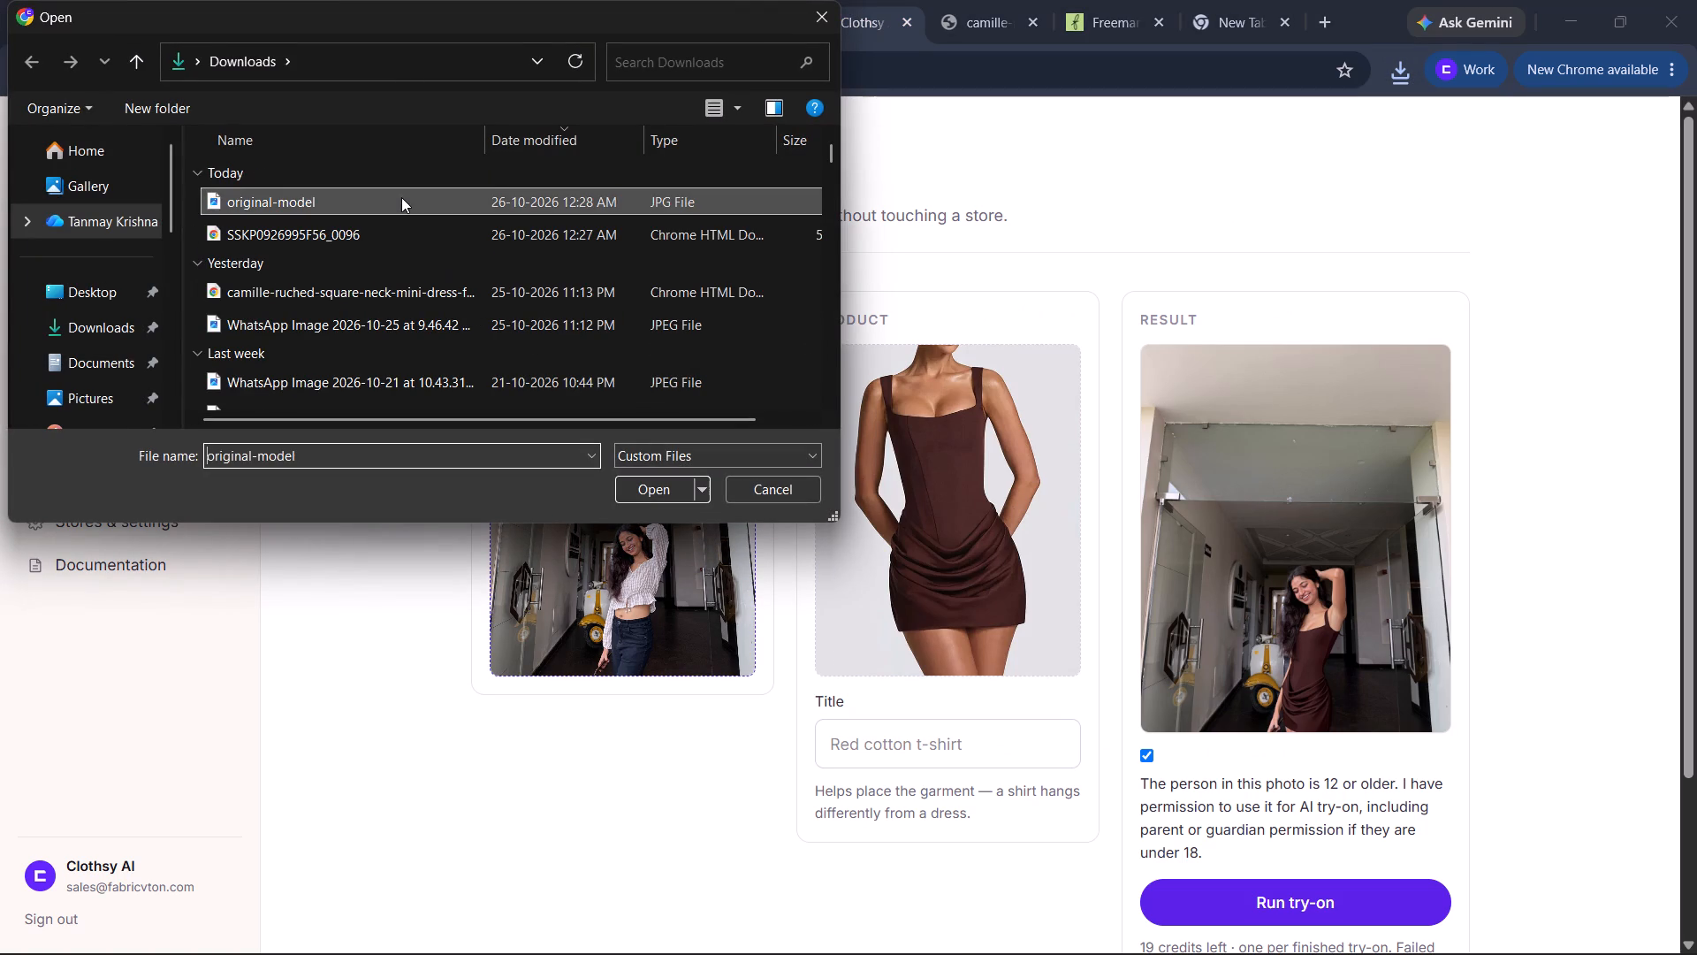
Load the original-model JPG from the Downloads folder as the person photo in the try-on playground.
click(658, 488)
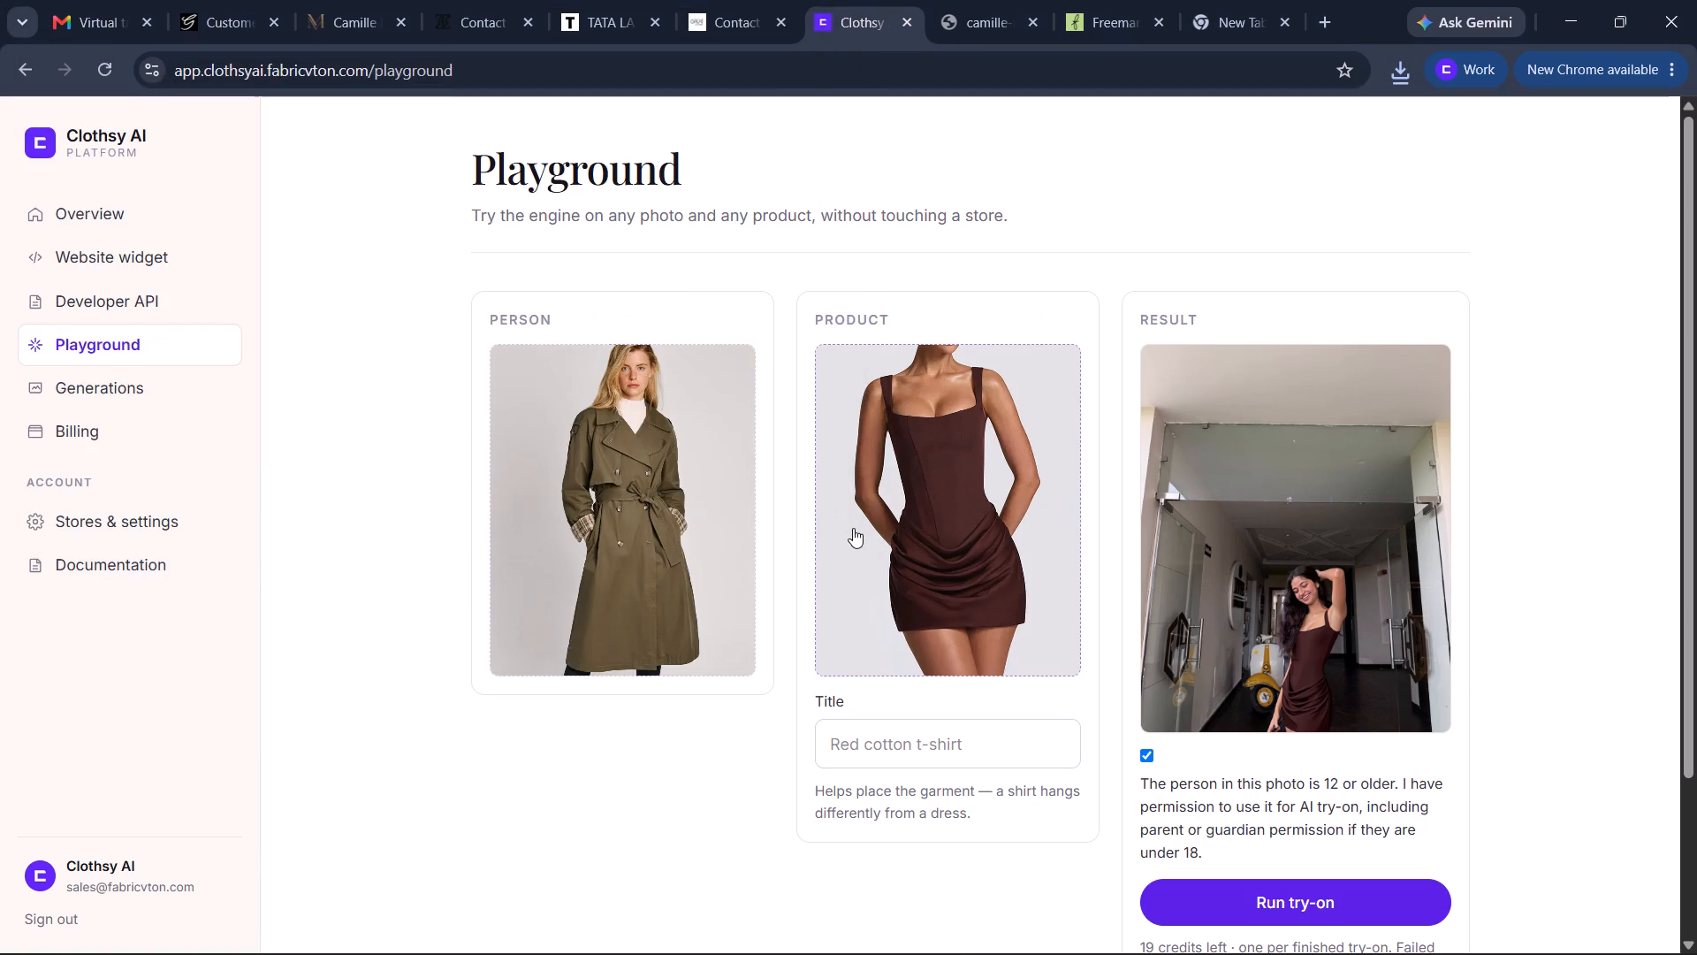
Open the file selection for replacing the product image in the try-on playground.
click(858, 529)
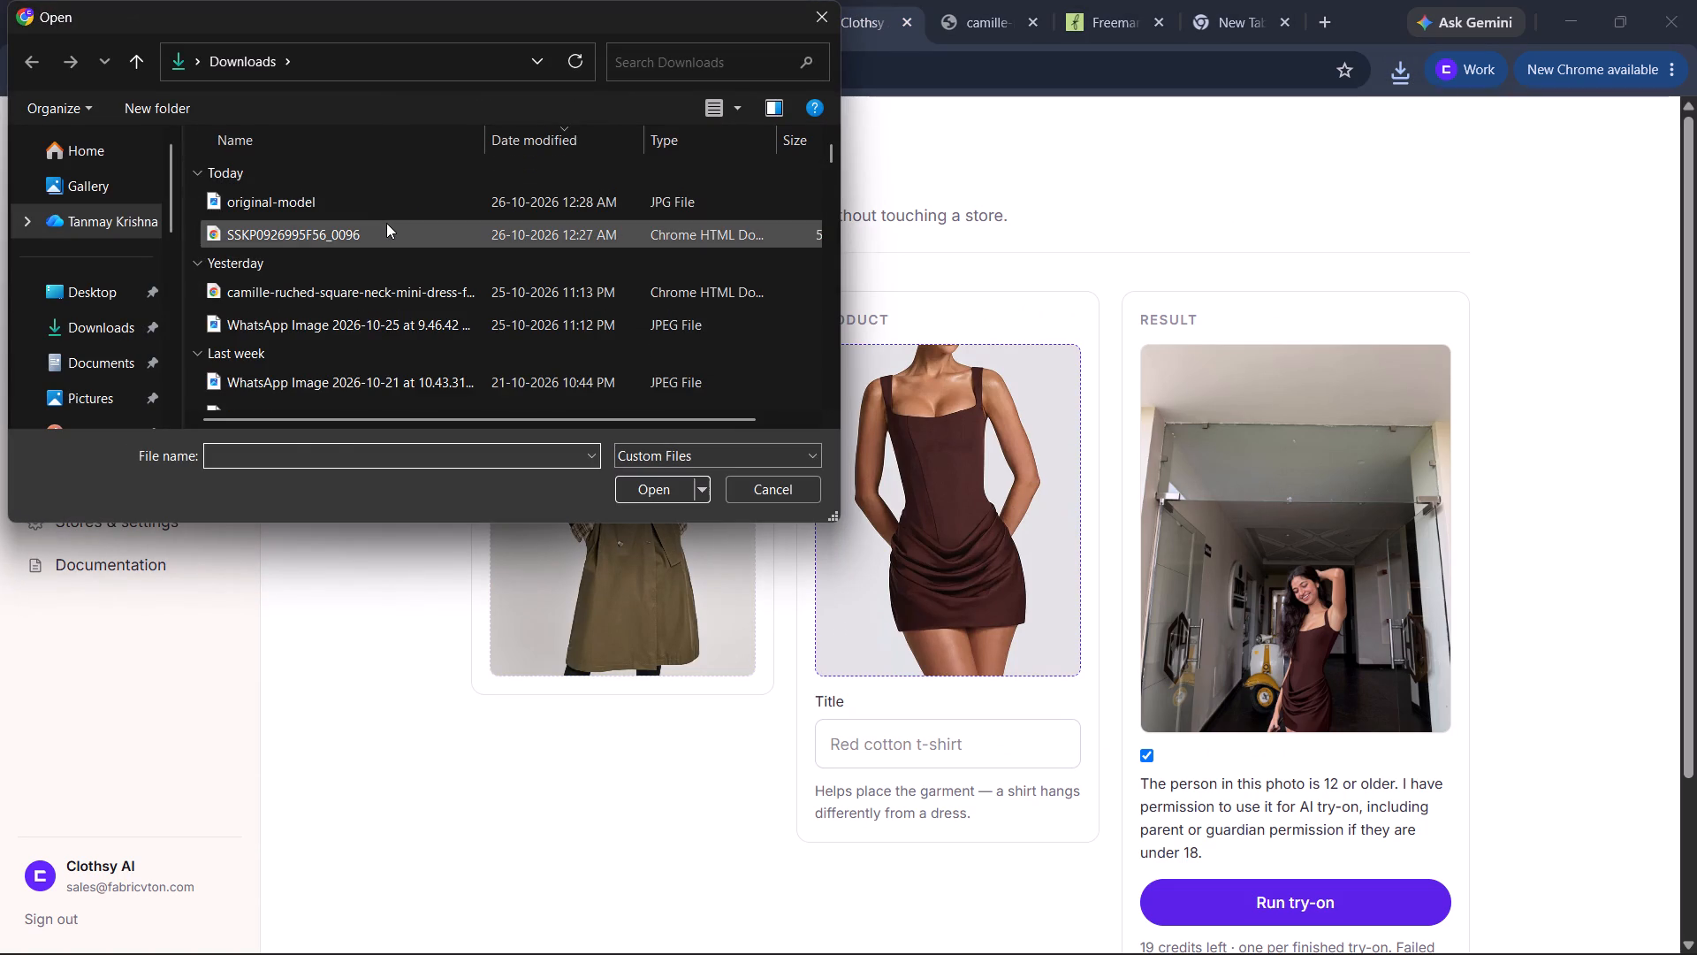
Load SSKP0926995F56_0096 from Downloads as the playground's product image and run the try-on on the model in the trench coat.
click(386, 223)
click(665, 491)
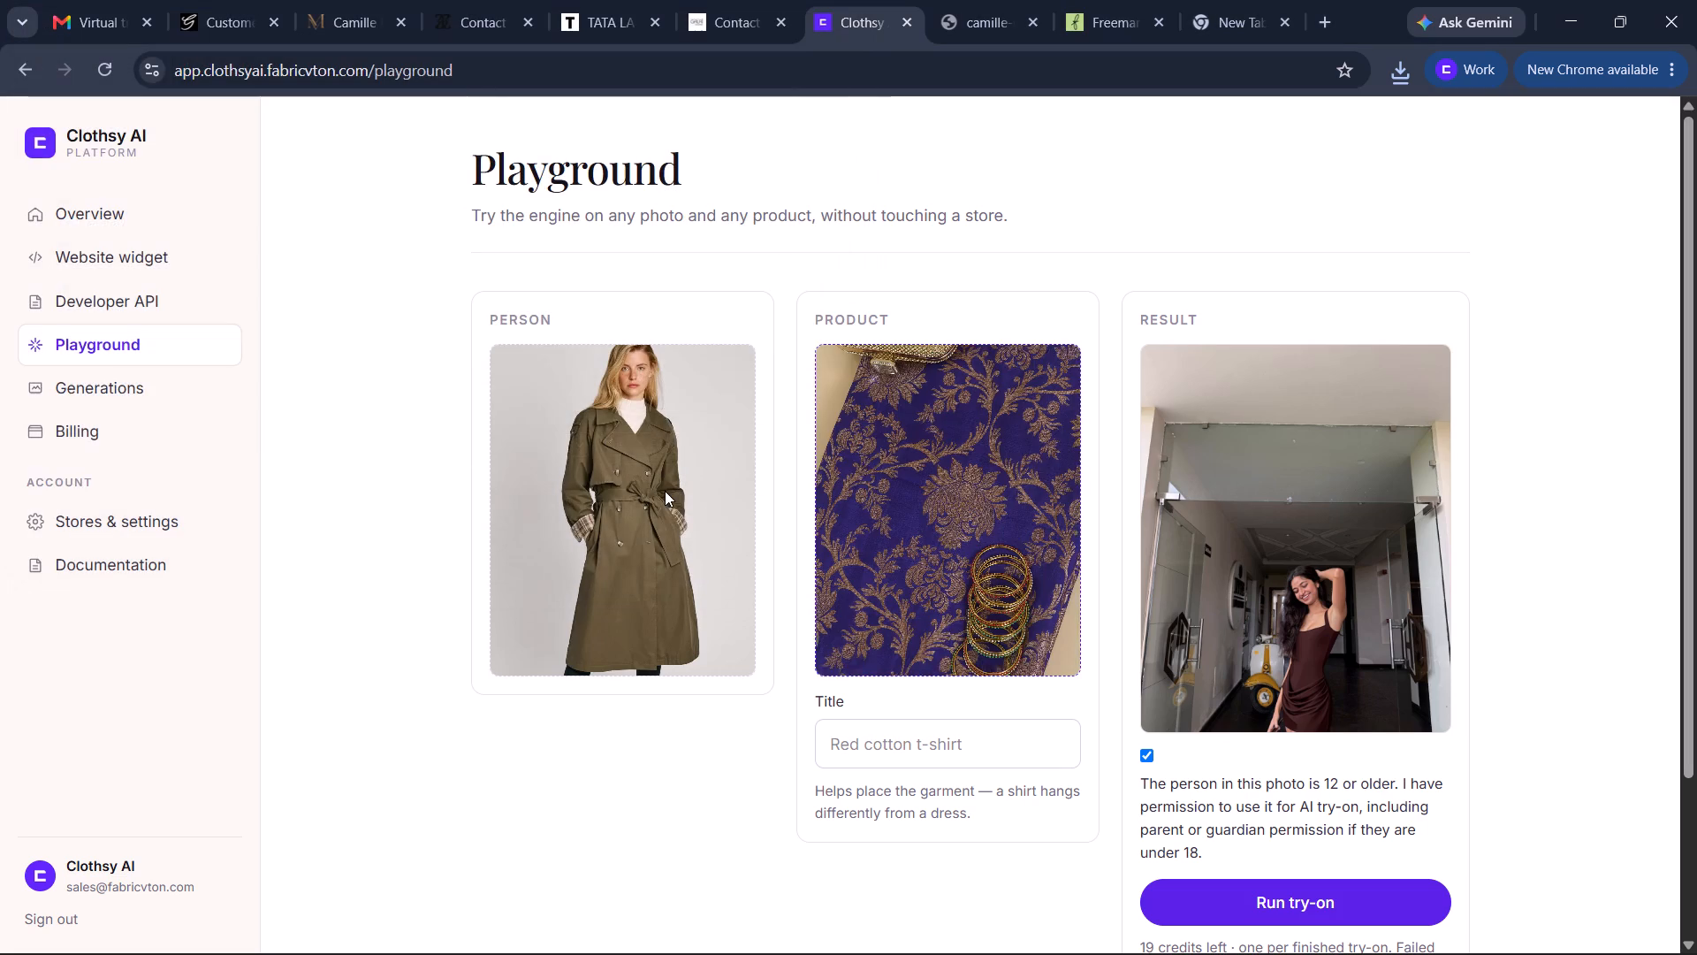
click(1213, 896)
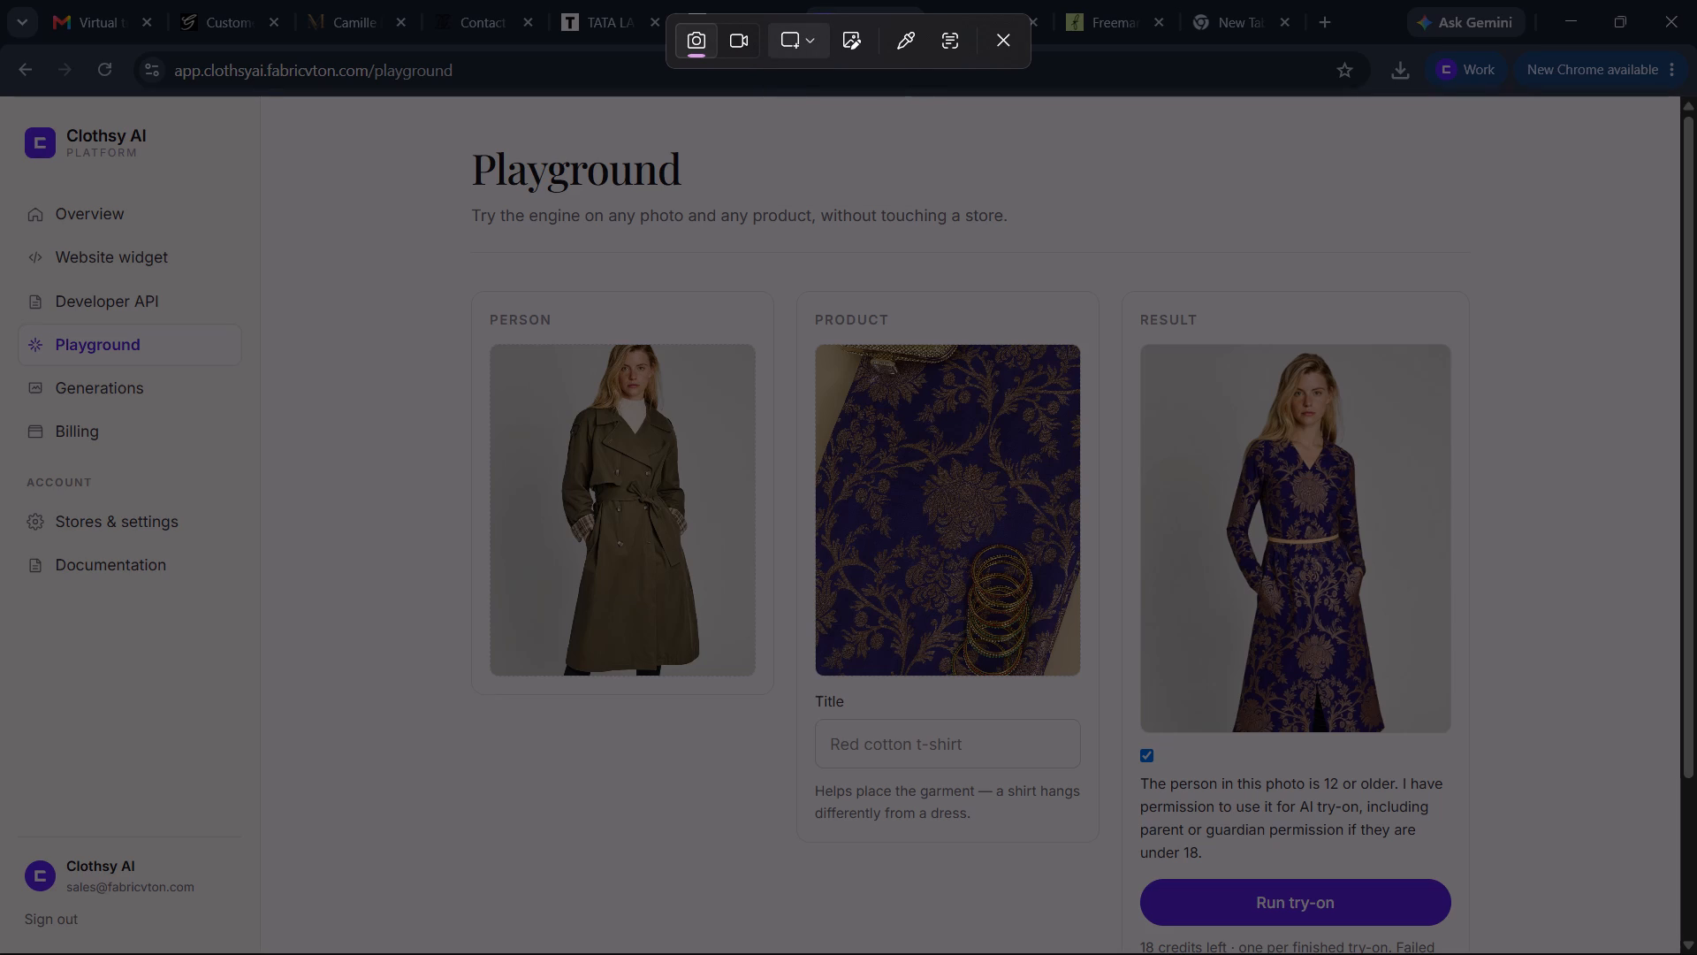
scroll(470, 289, down, 1)
Capture a rectangular snip spanning the Person, Product and Result cards, from their headings to just below the result image.
scroll(470, 289, down, 1)
drag(470, 289, 1094, 767)
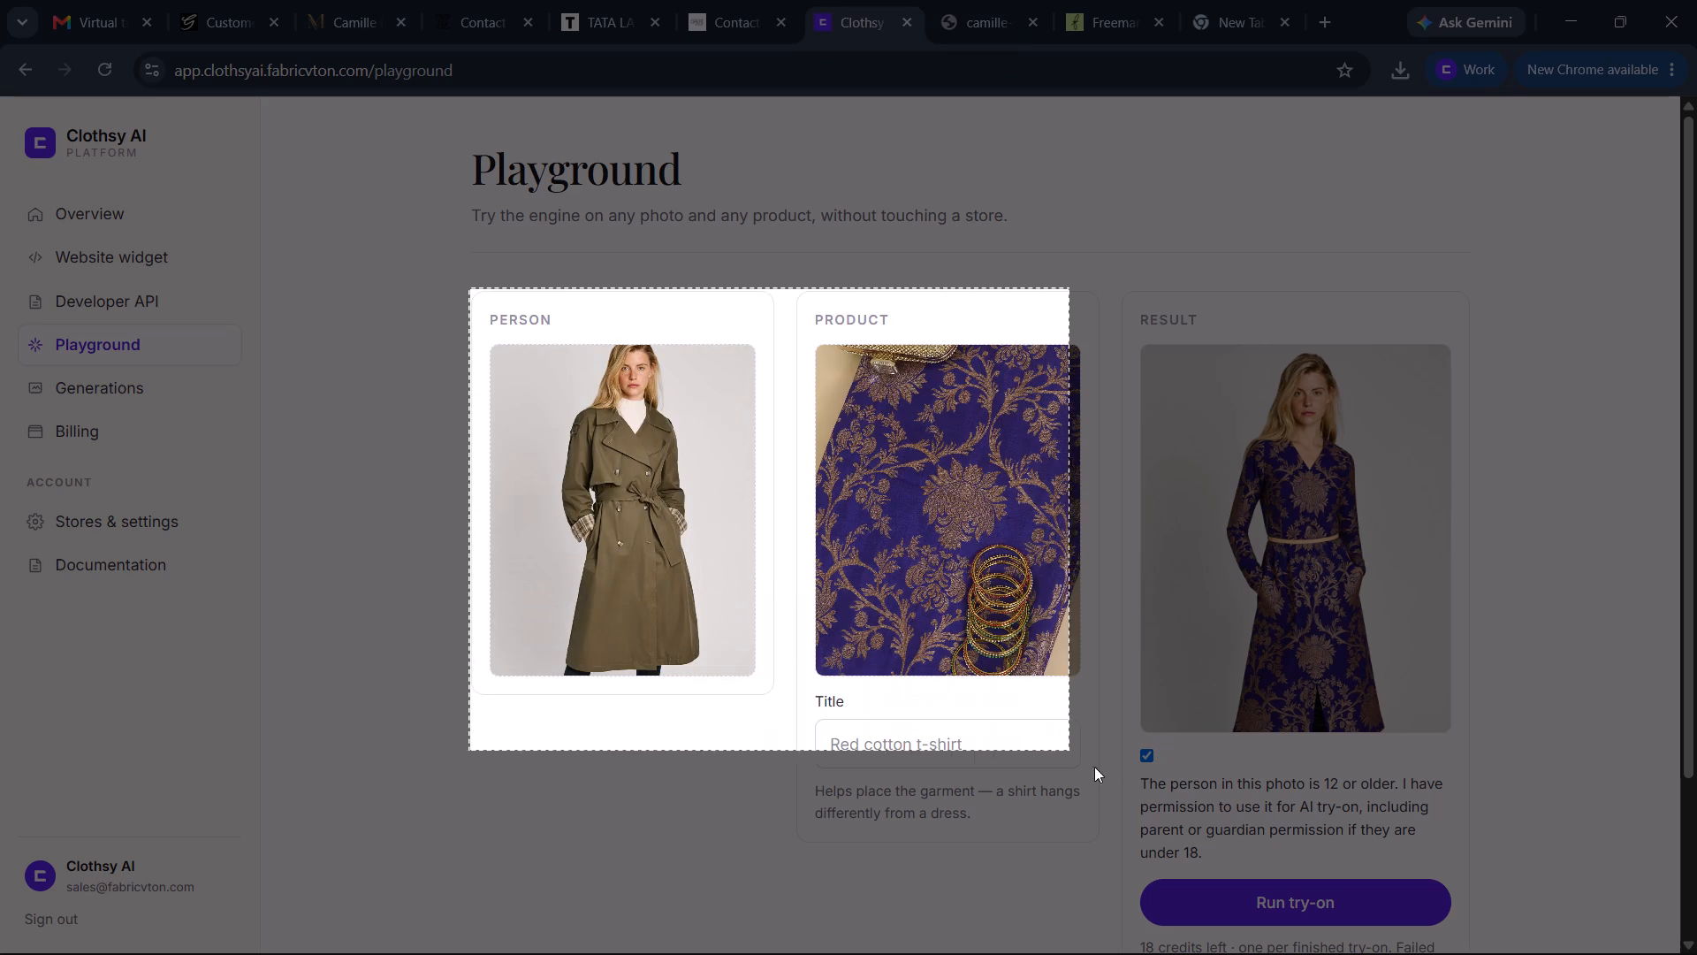
drag(1094, 767, 1418, 764)
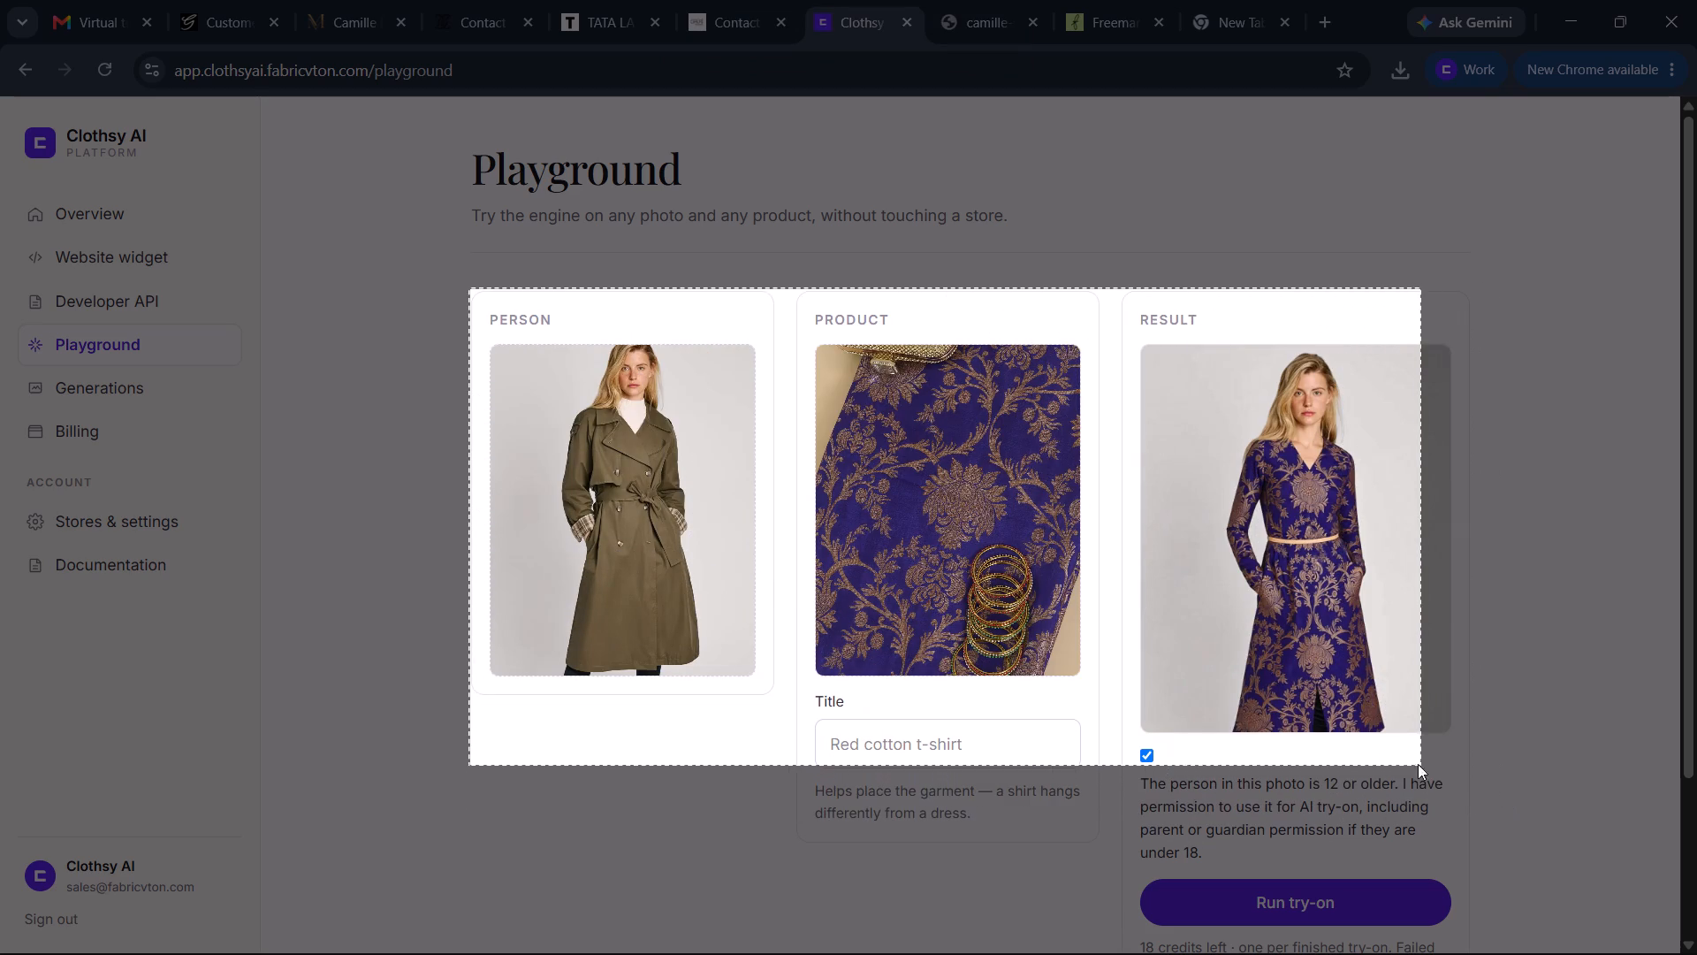
drag(1418, 764, 1459, 869)
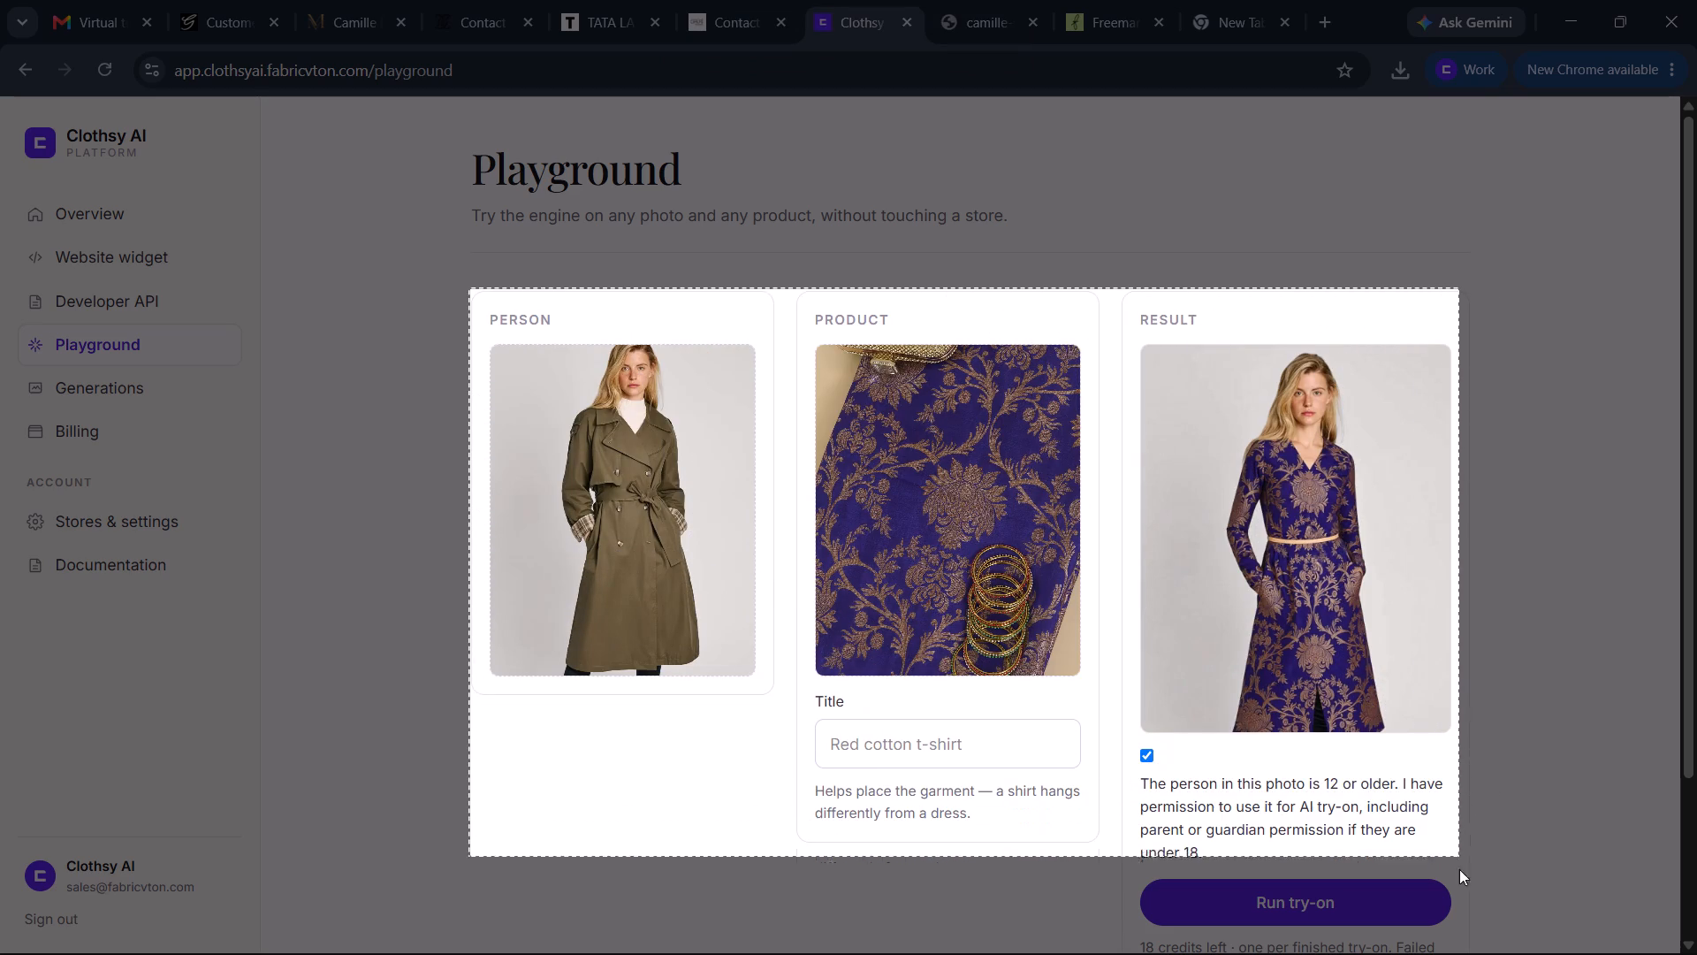
drag(1459, 869, 1458, 837)
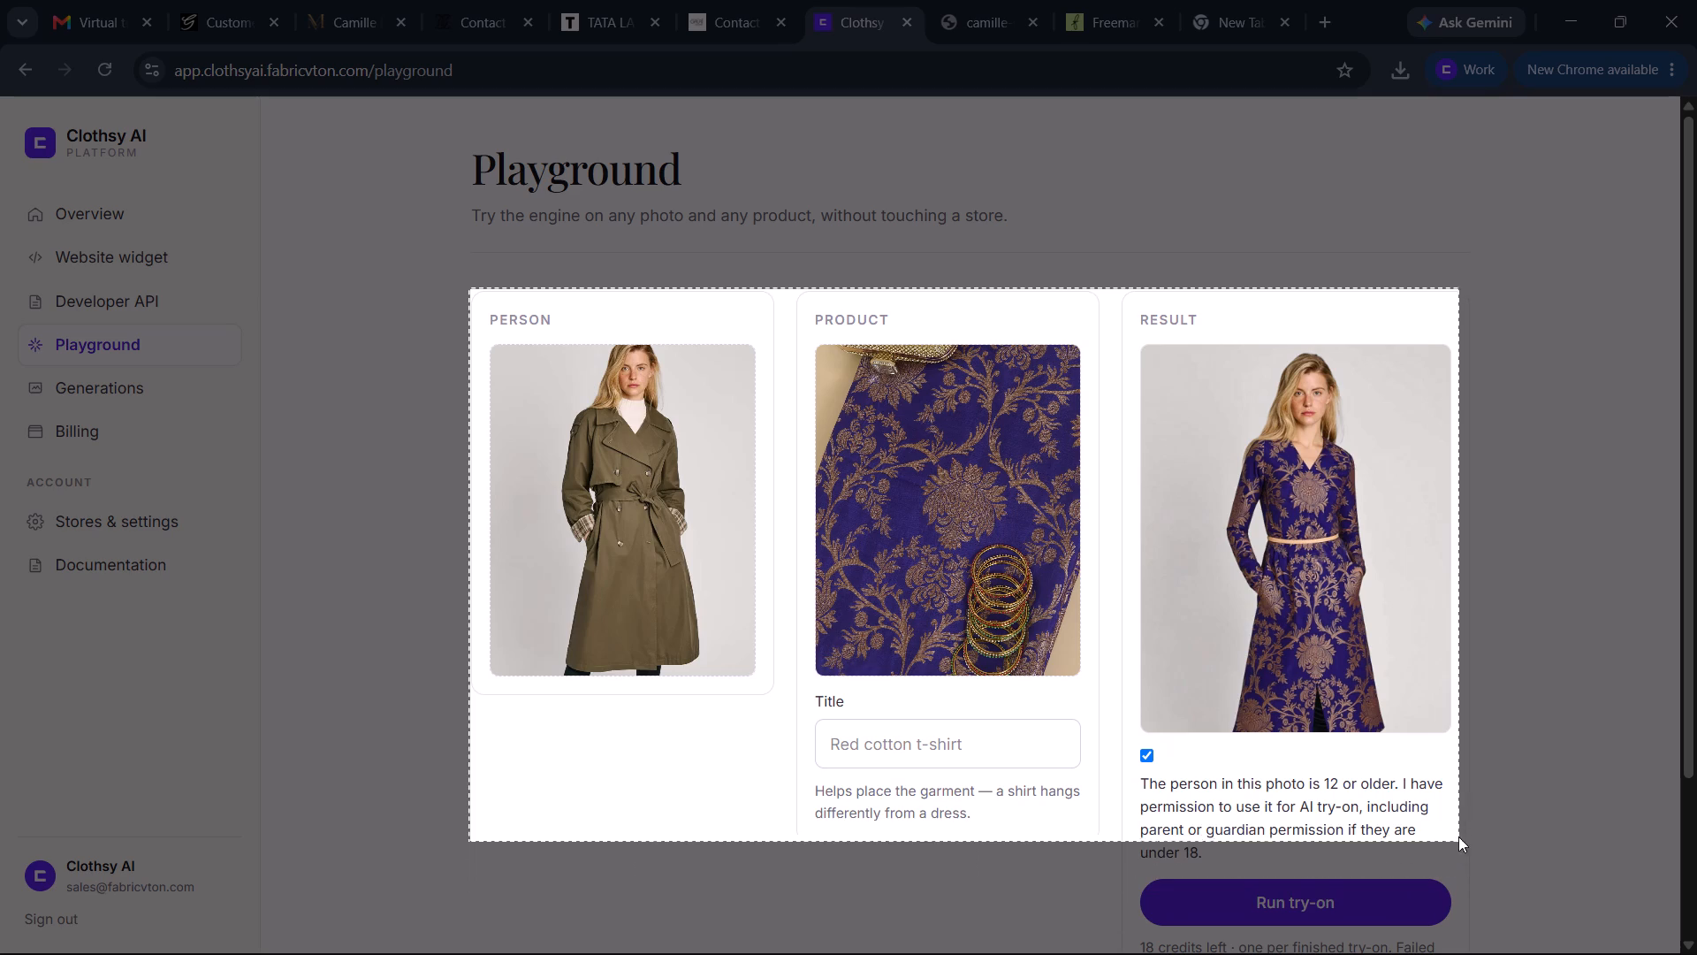
drag(1458, 837, 1451, 750)
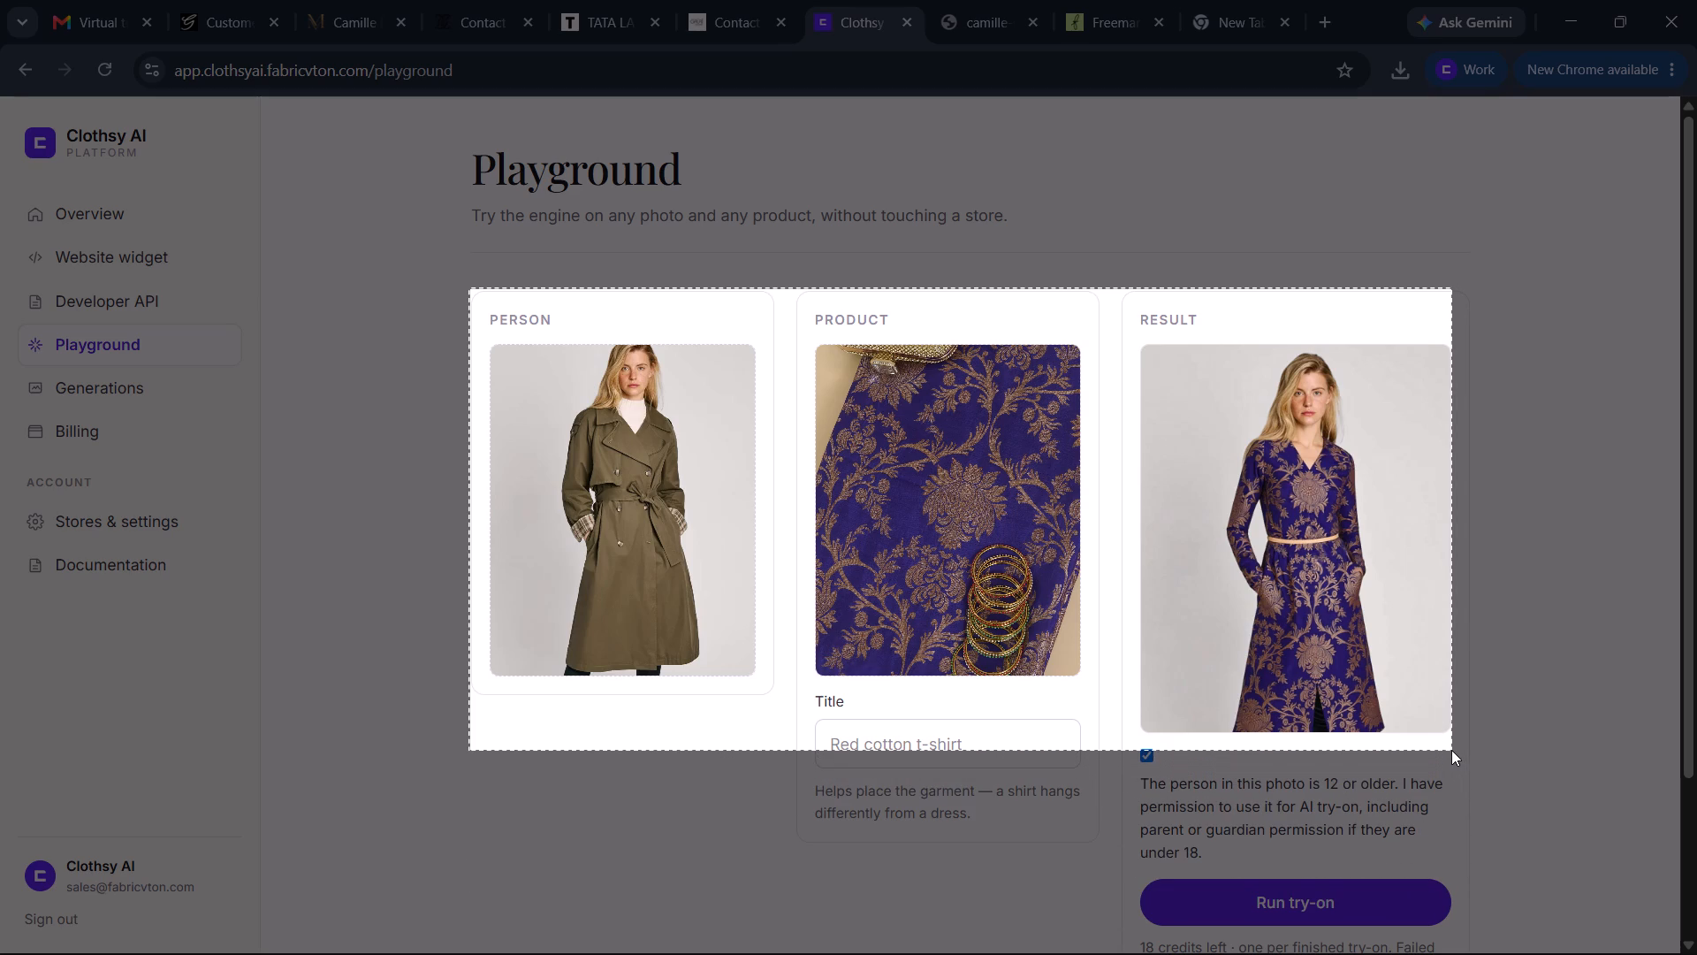
drag(1451, 750, 1471, 732)
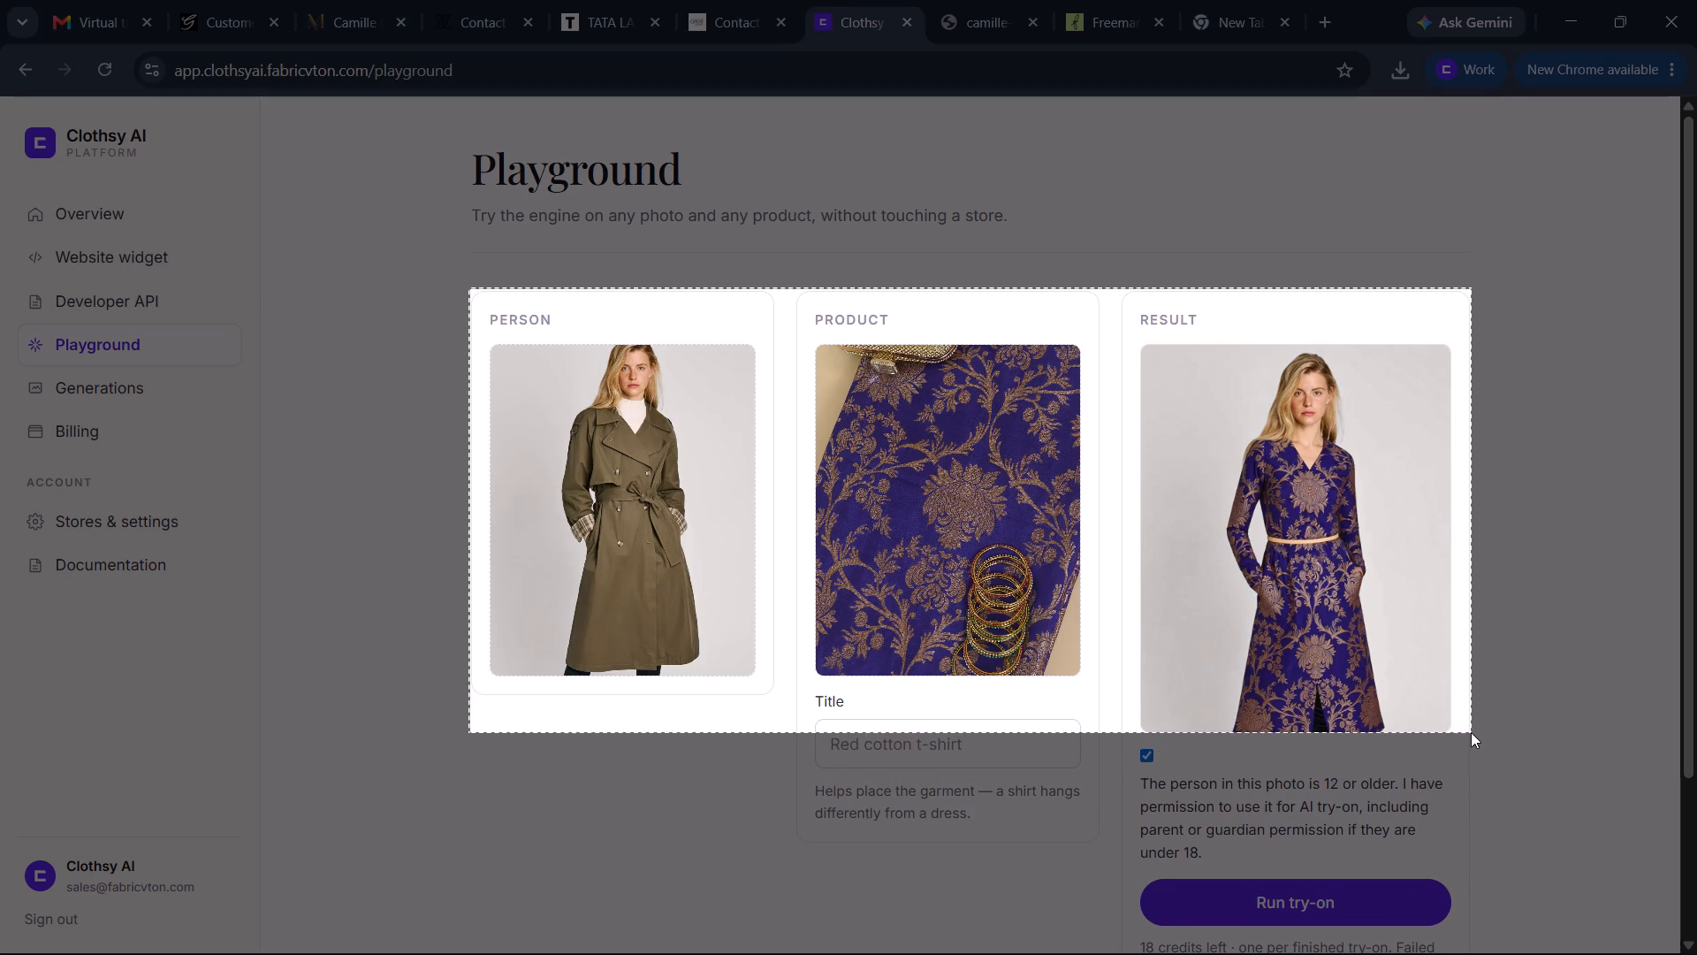
drag(1471, 732, 1526, 757)
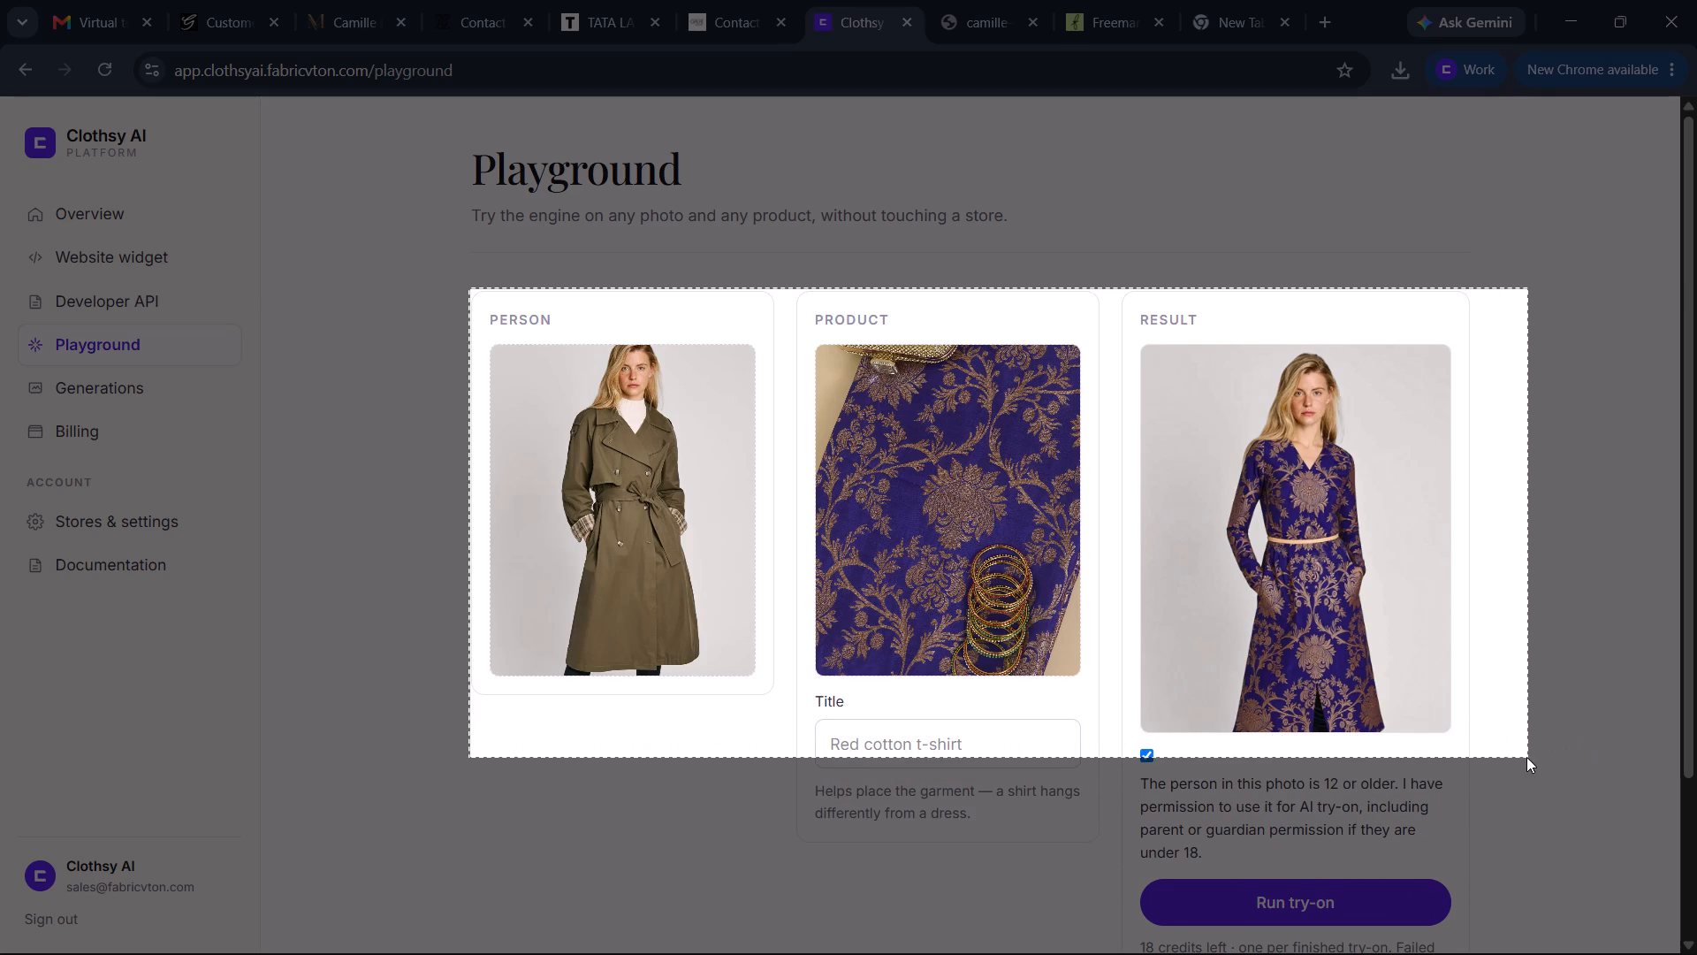
drag(1526, 757, 1511, 745)
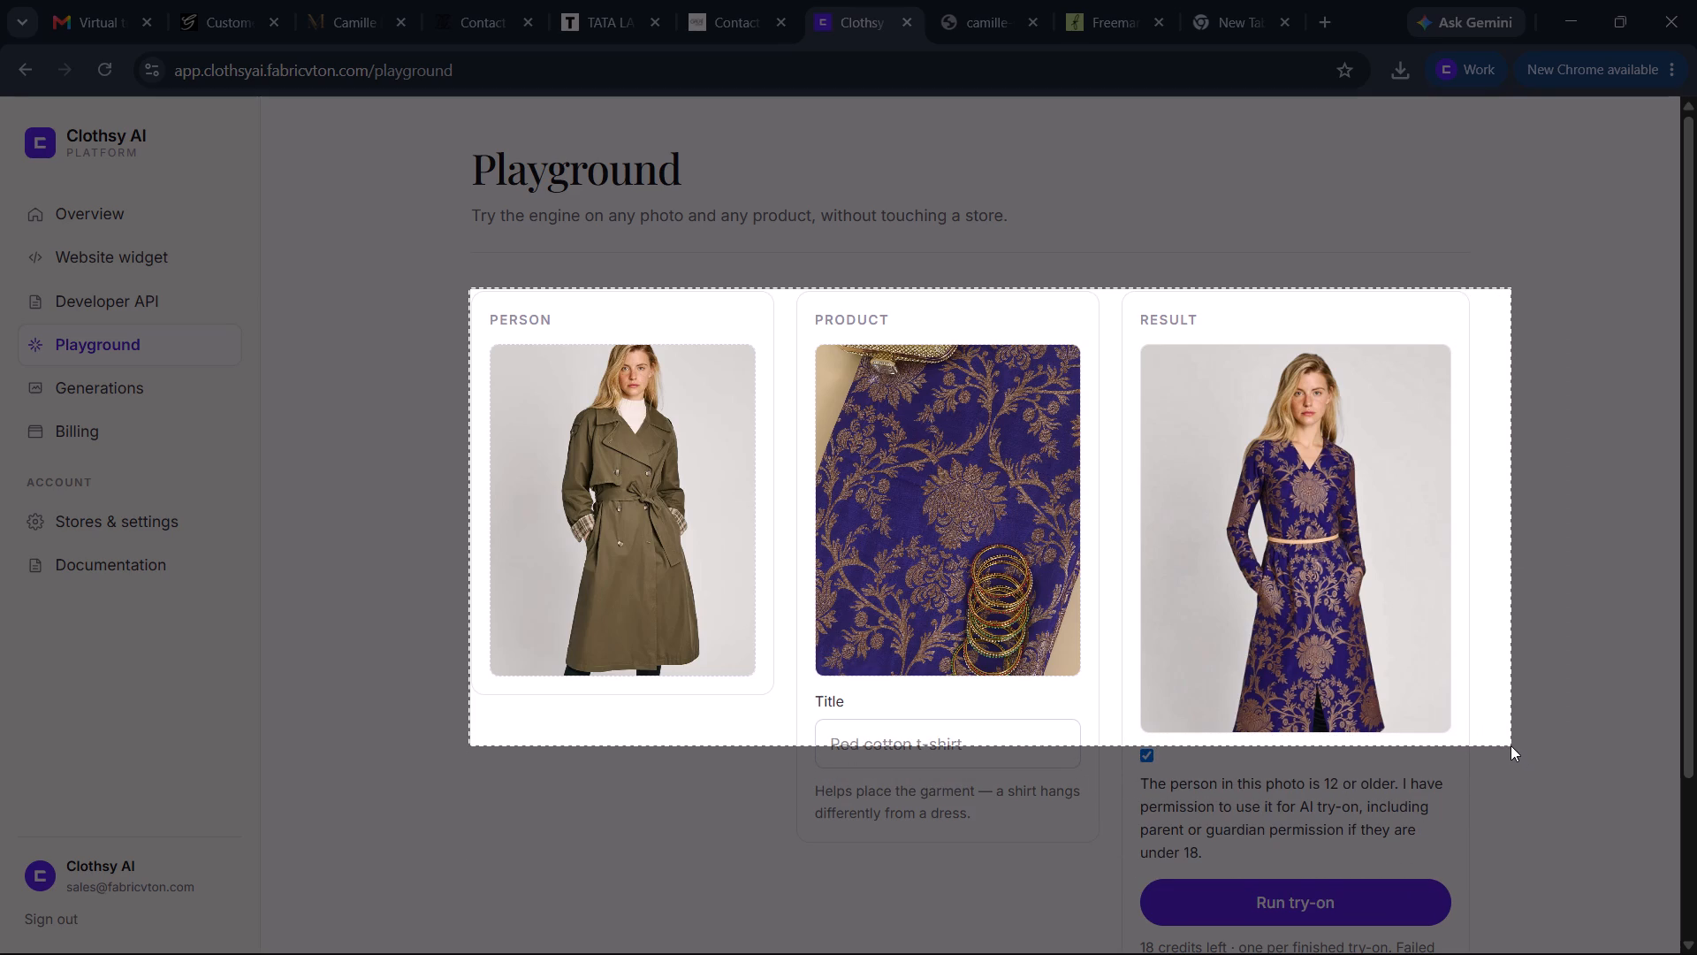
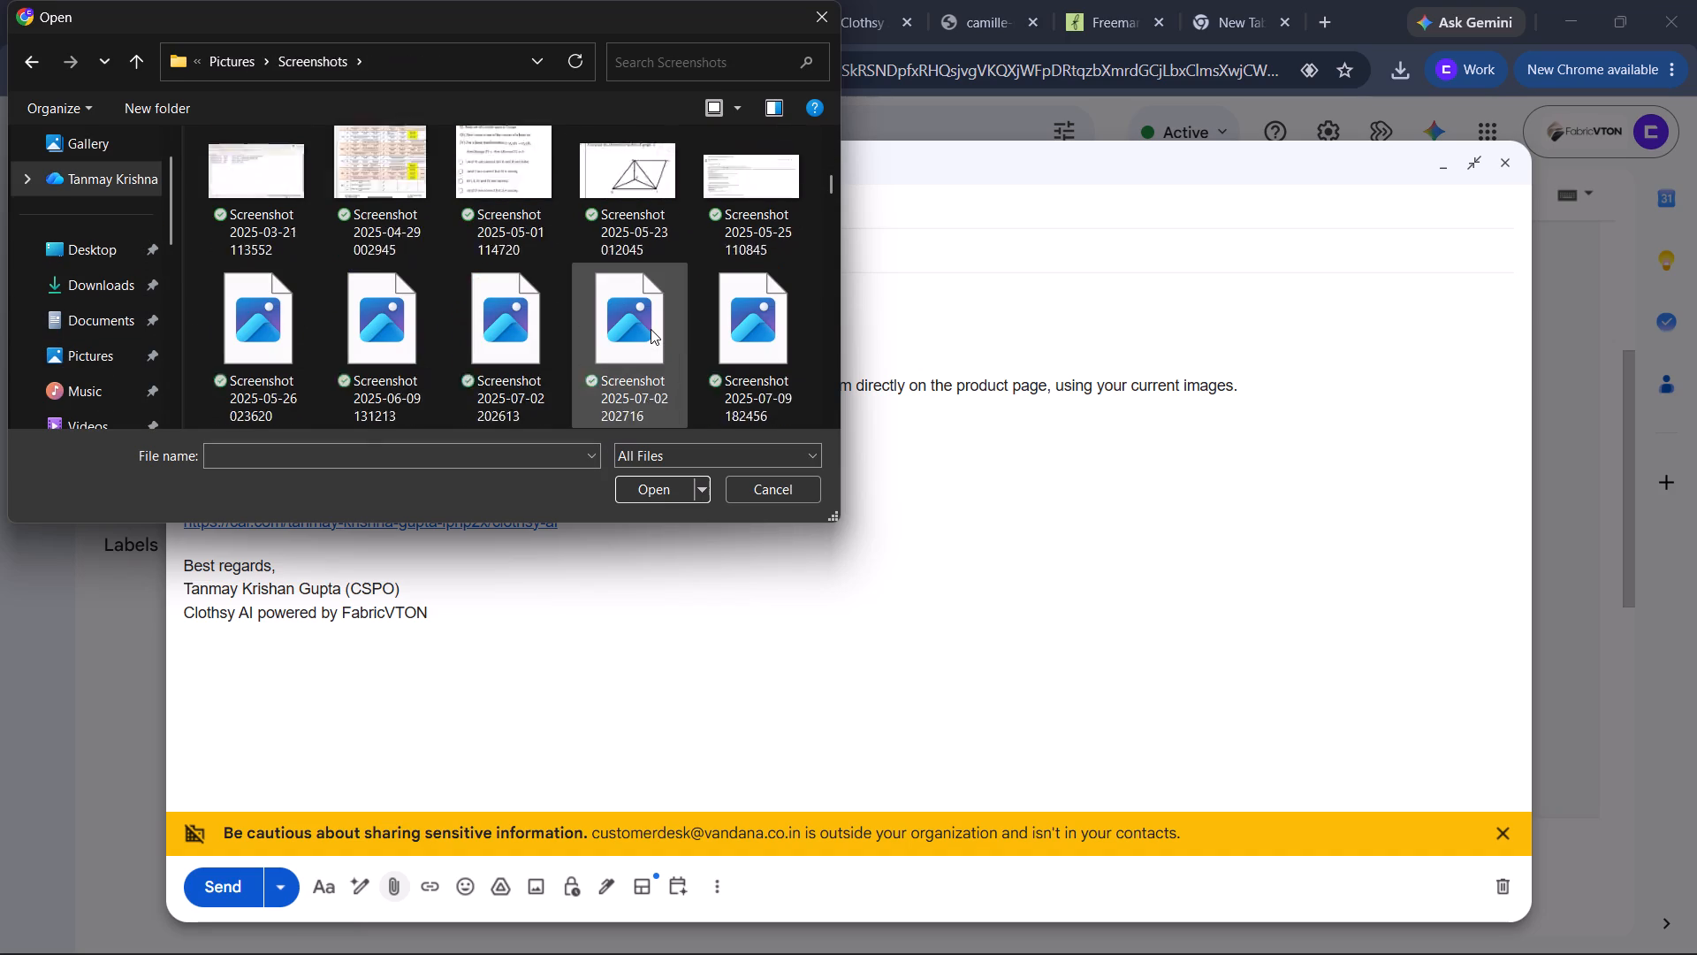
scroll(651, 329, down, 20)
scroll(651, 329, down, 12)
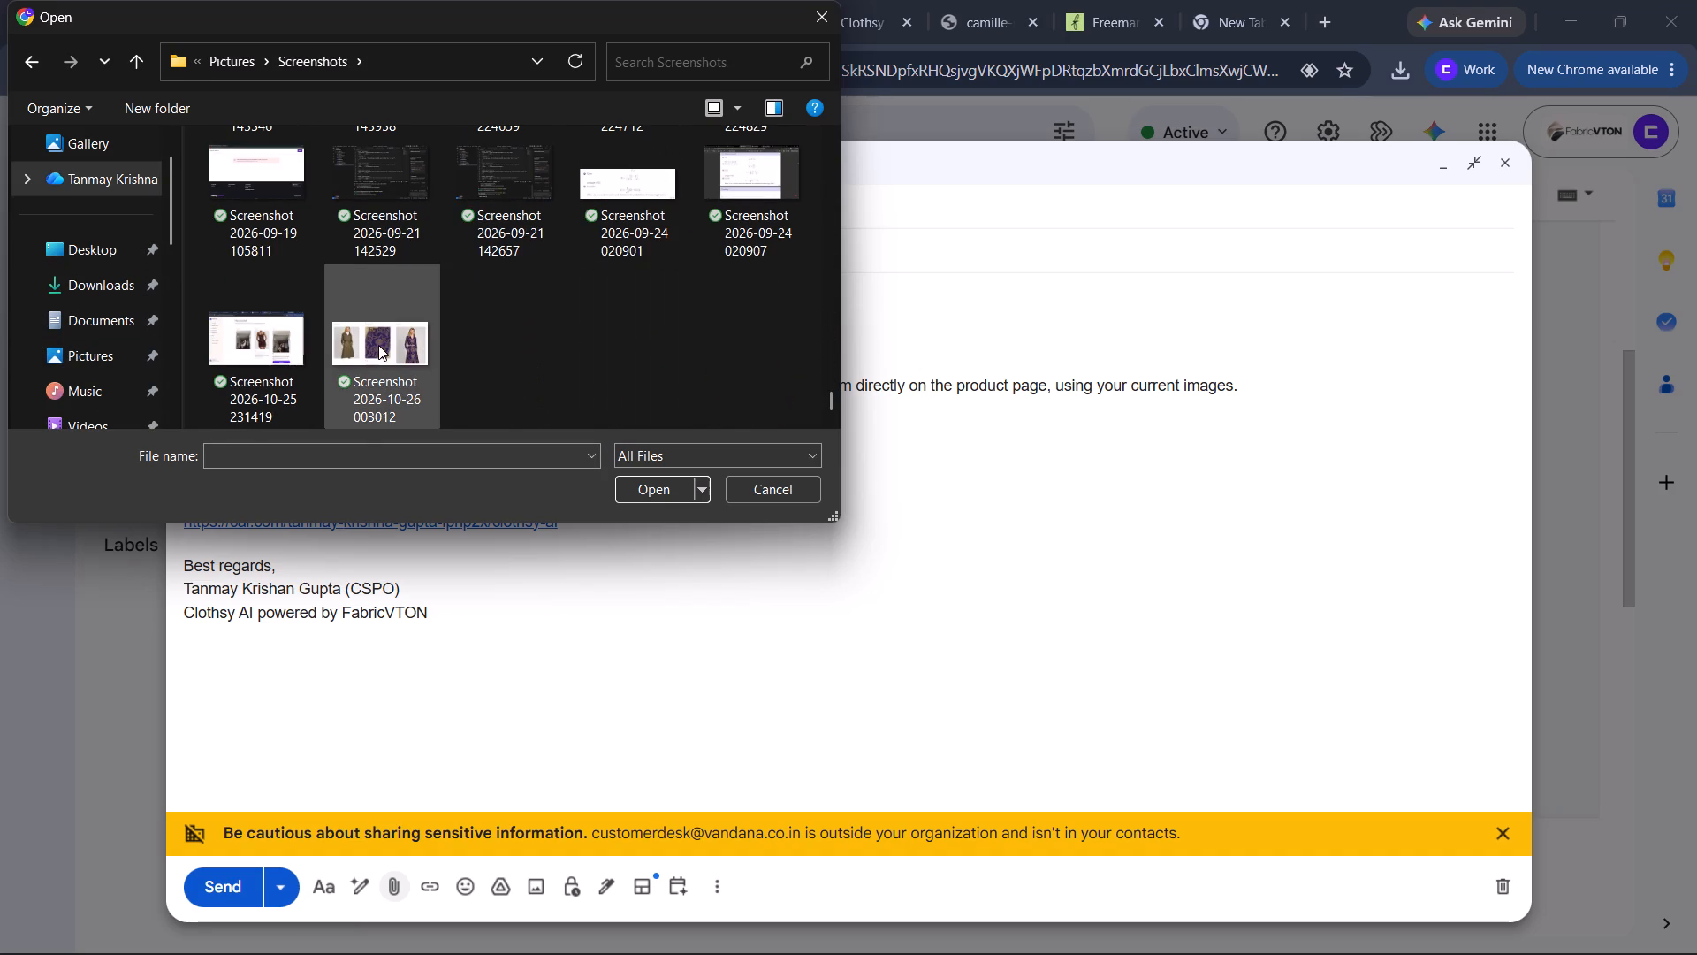
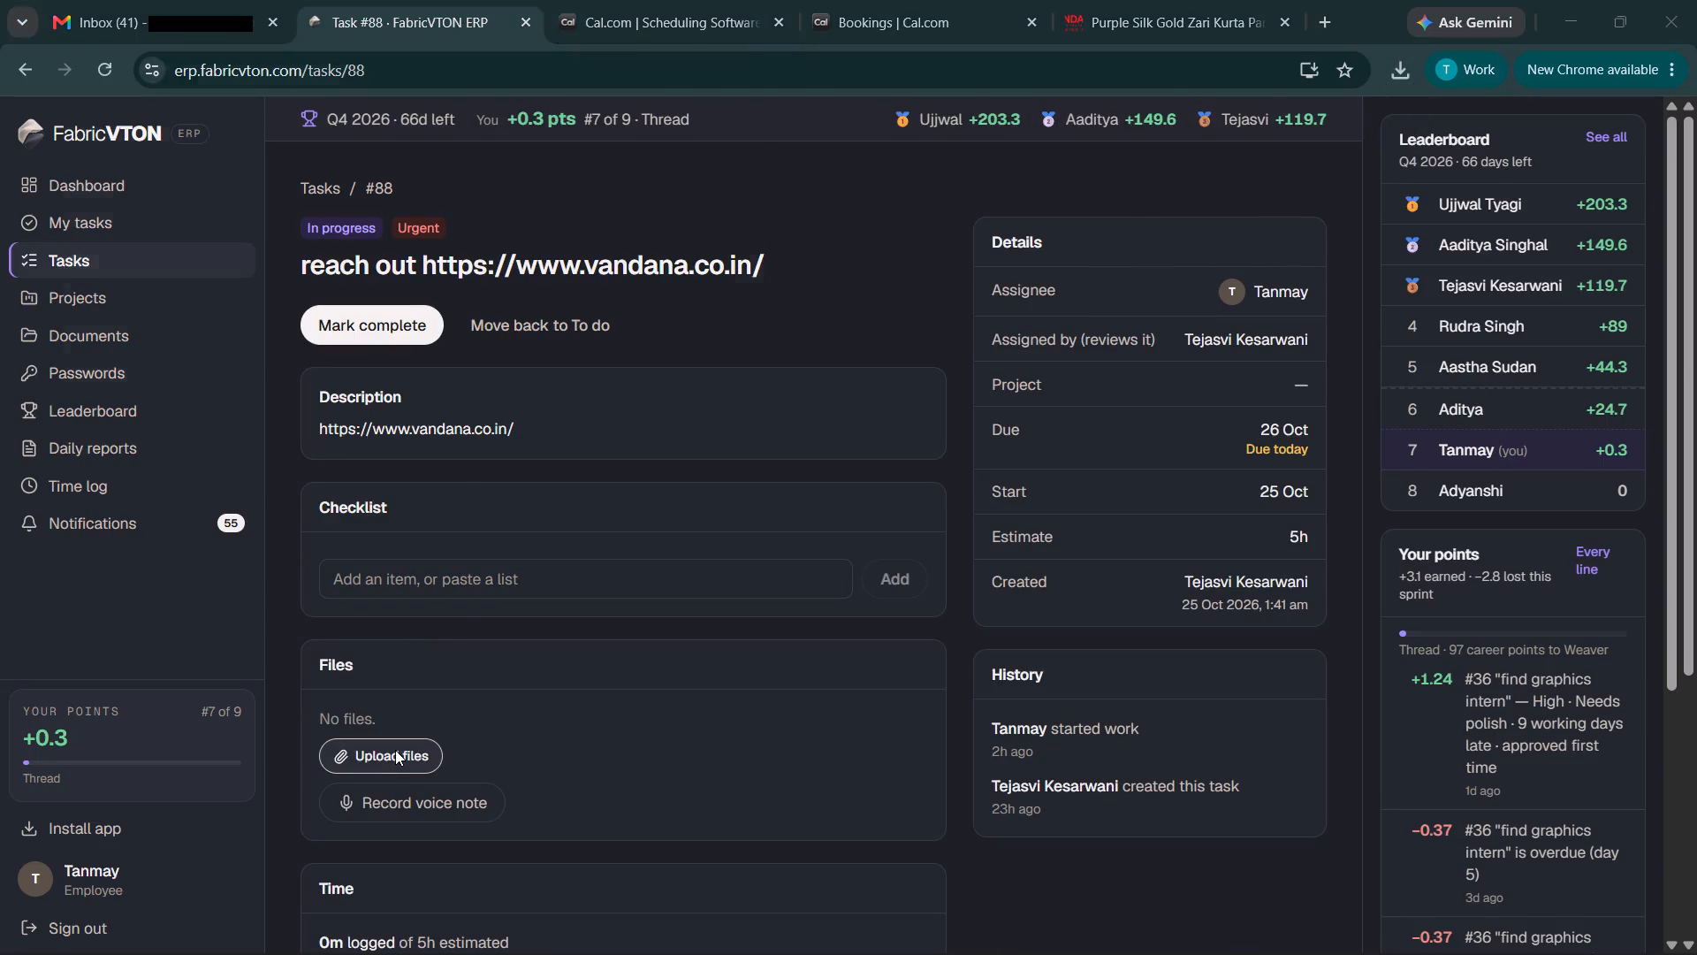
click(78, 323)
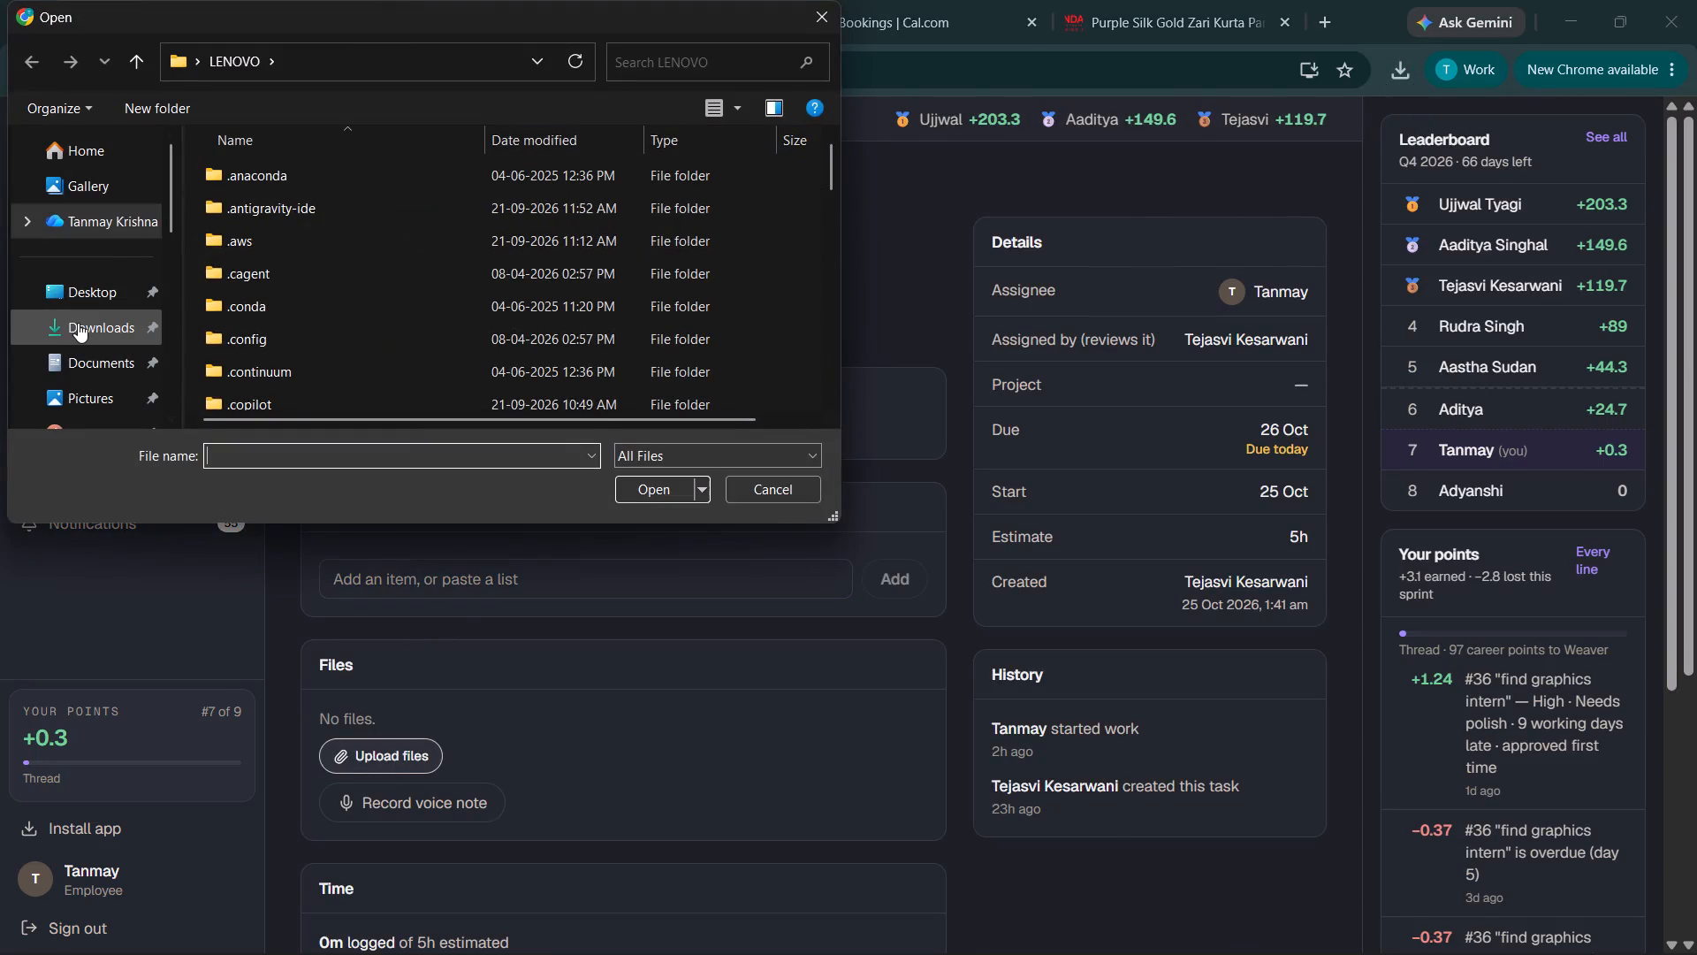
click(102, 380)
double_click(479, 216)
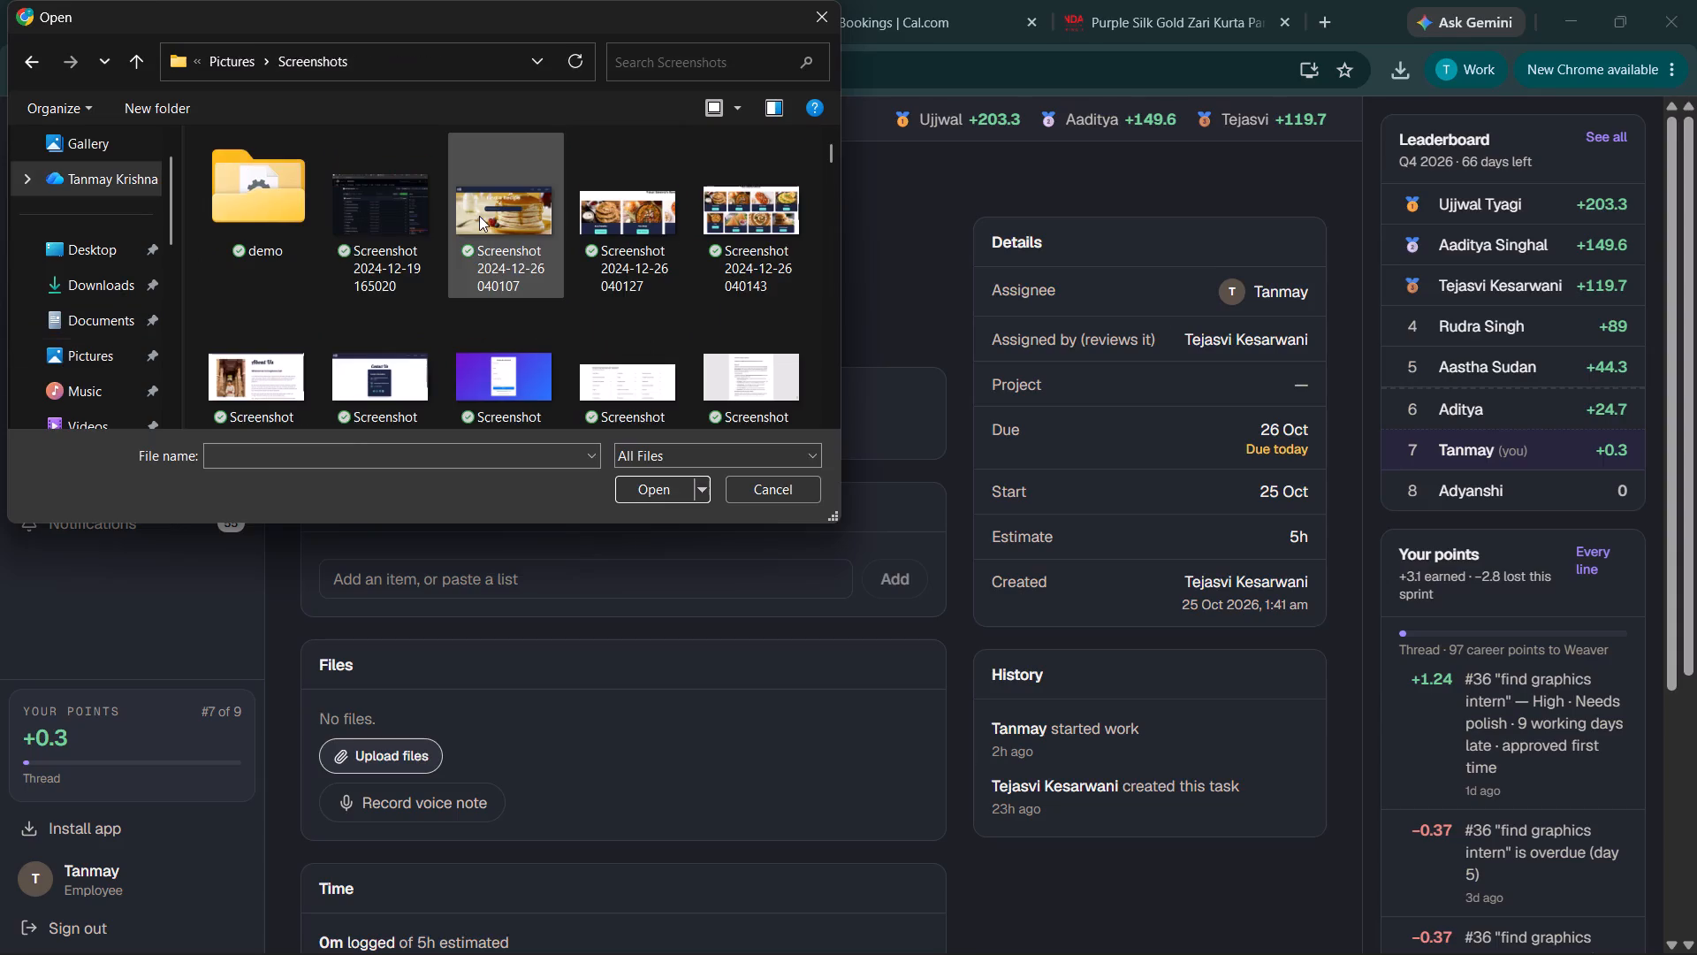
scroll(472, 410, down, 20)
scroll(472, 410, down, 19)
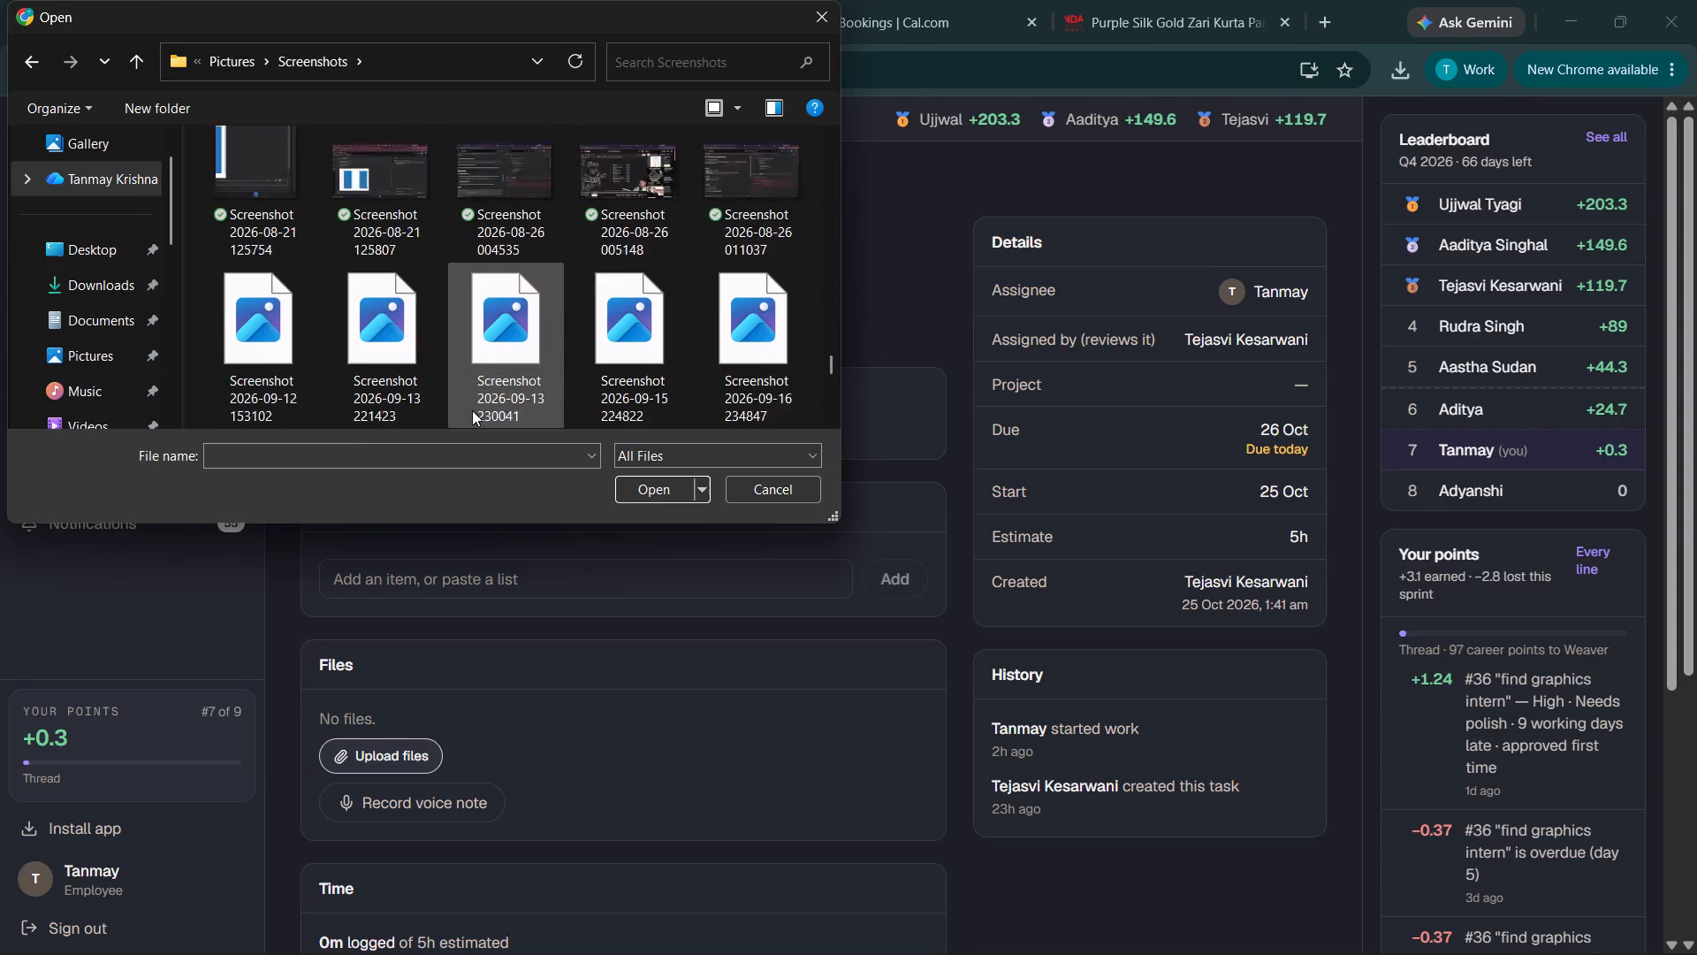
scroll(472, 410, down, 8)
click(545, 375)
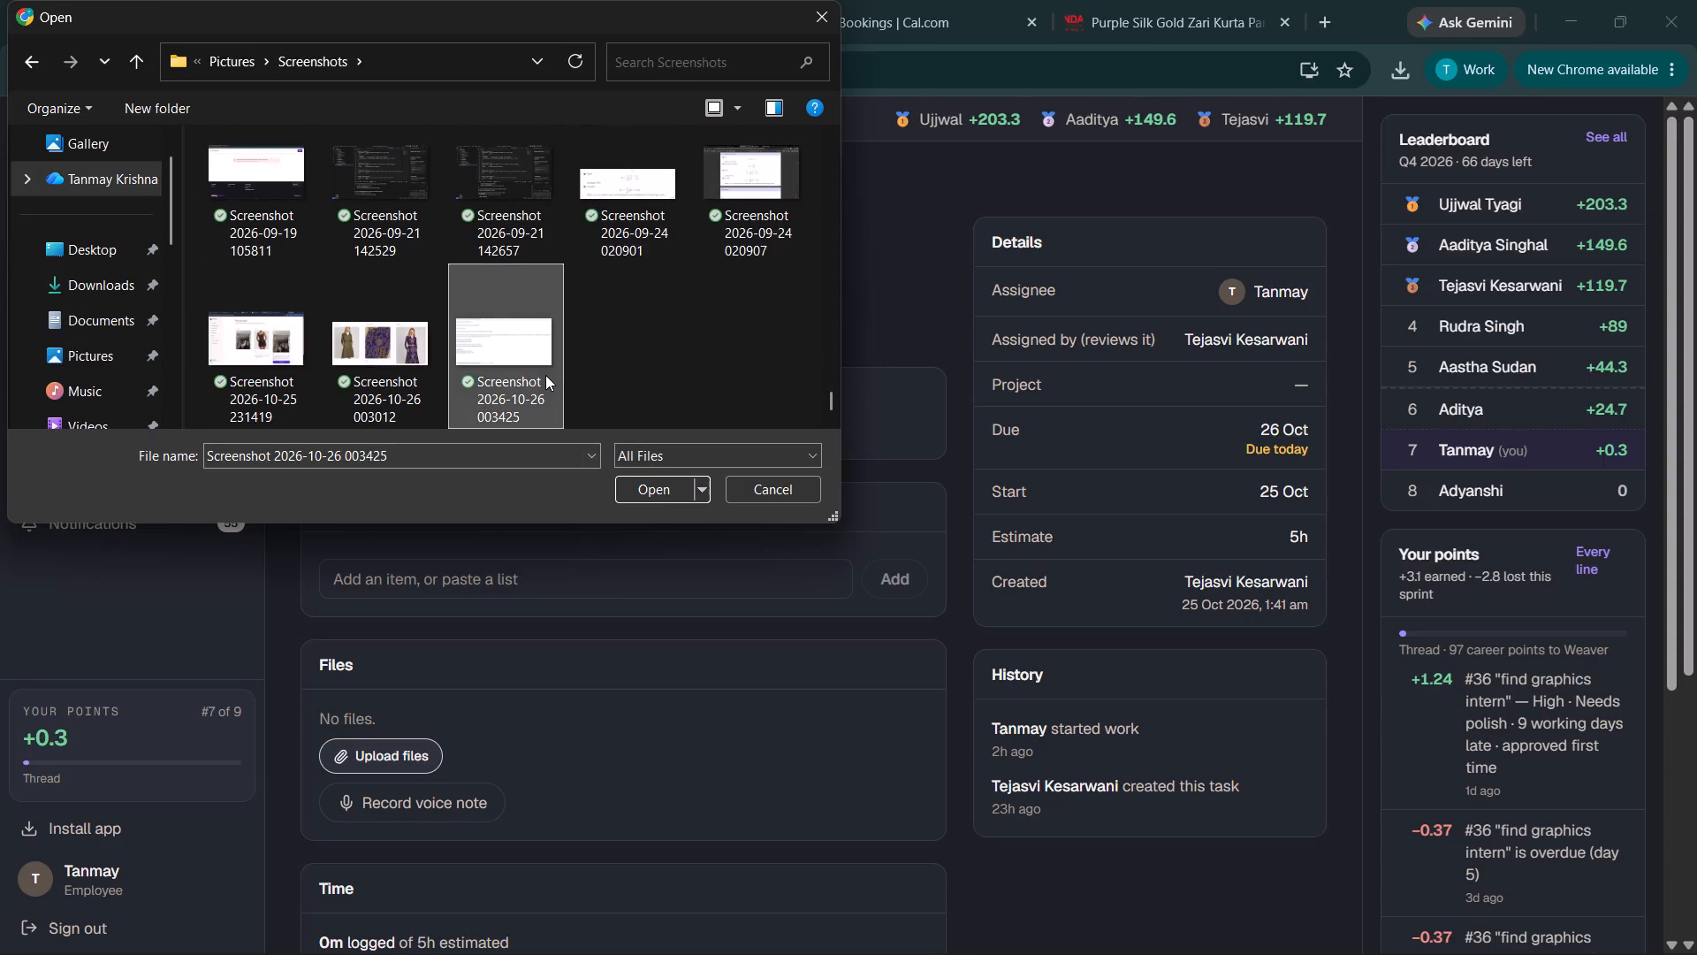
click(660, 483)
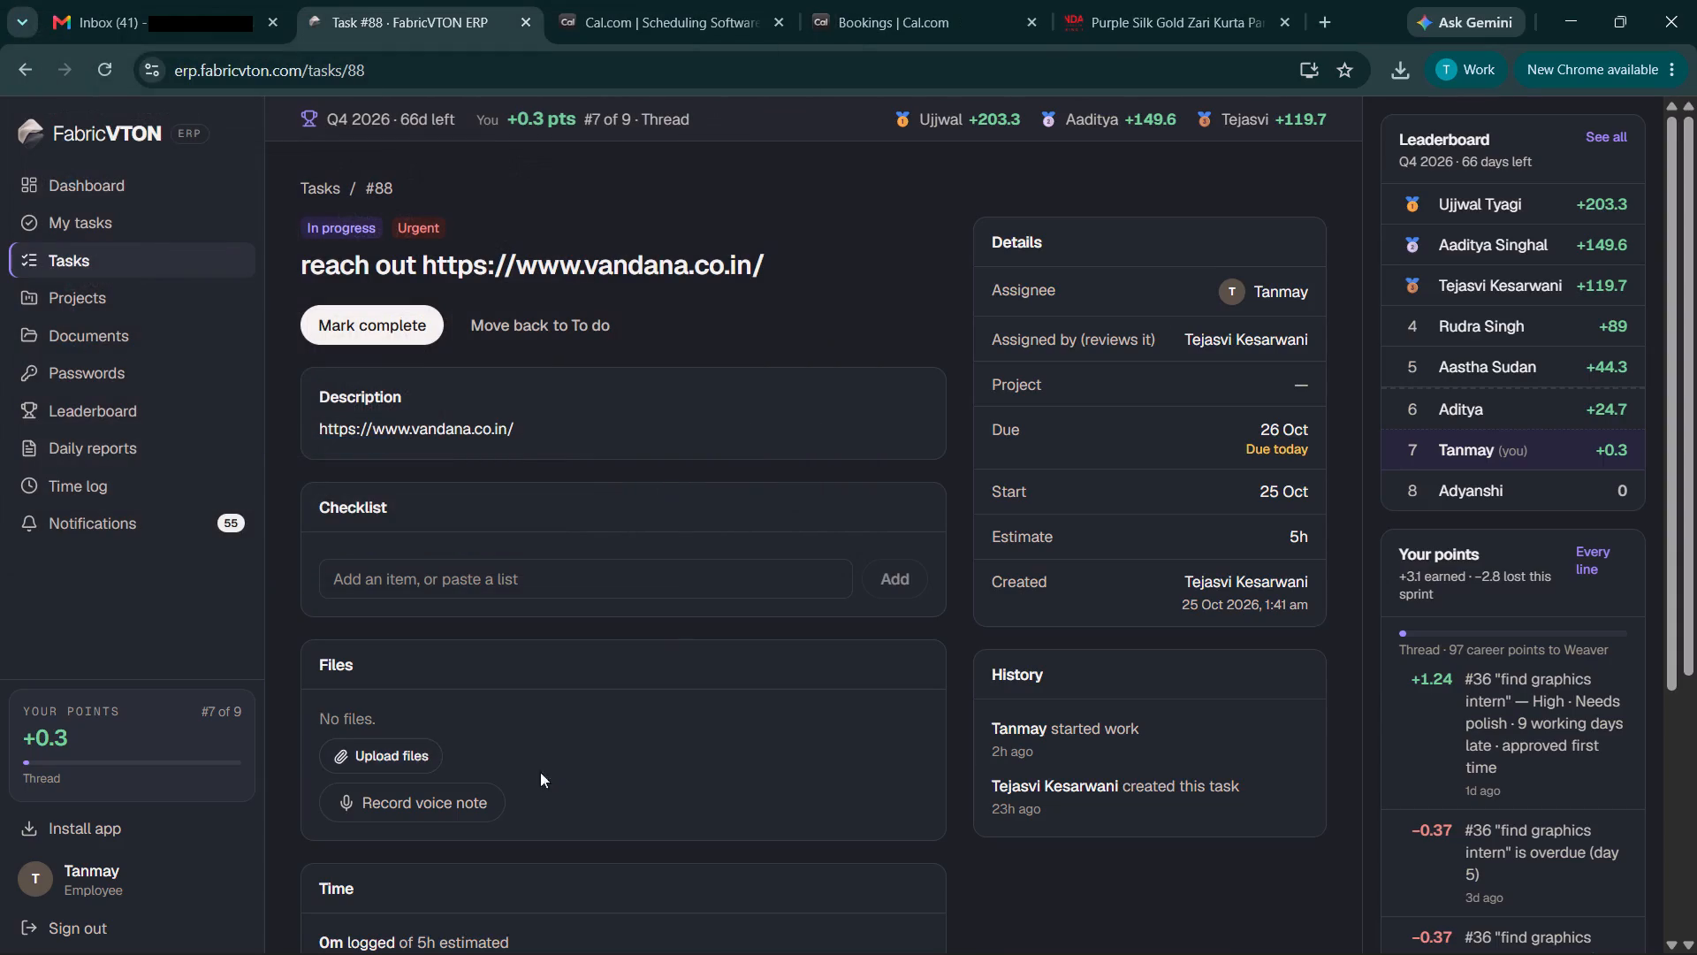
Enter "Mail sent for the partnership" as the text of a new checklist item.
scroll(582, 617, down, 3)
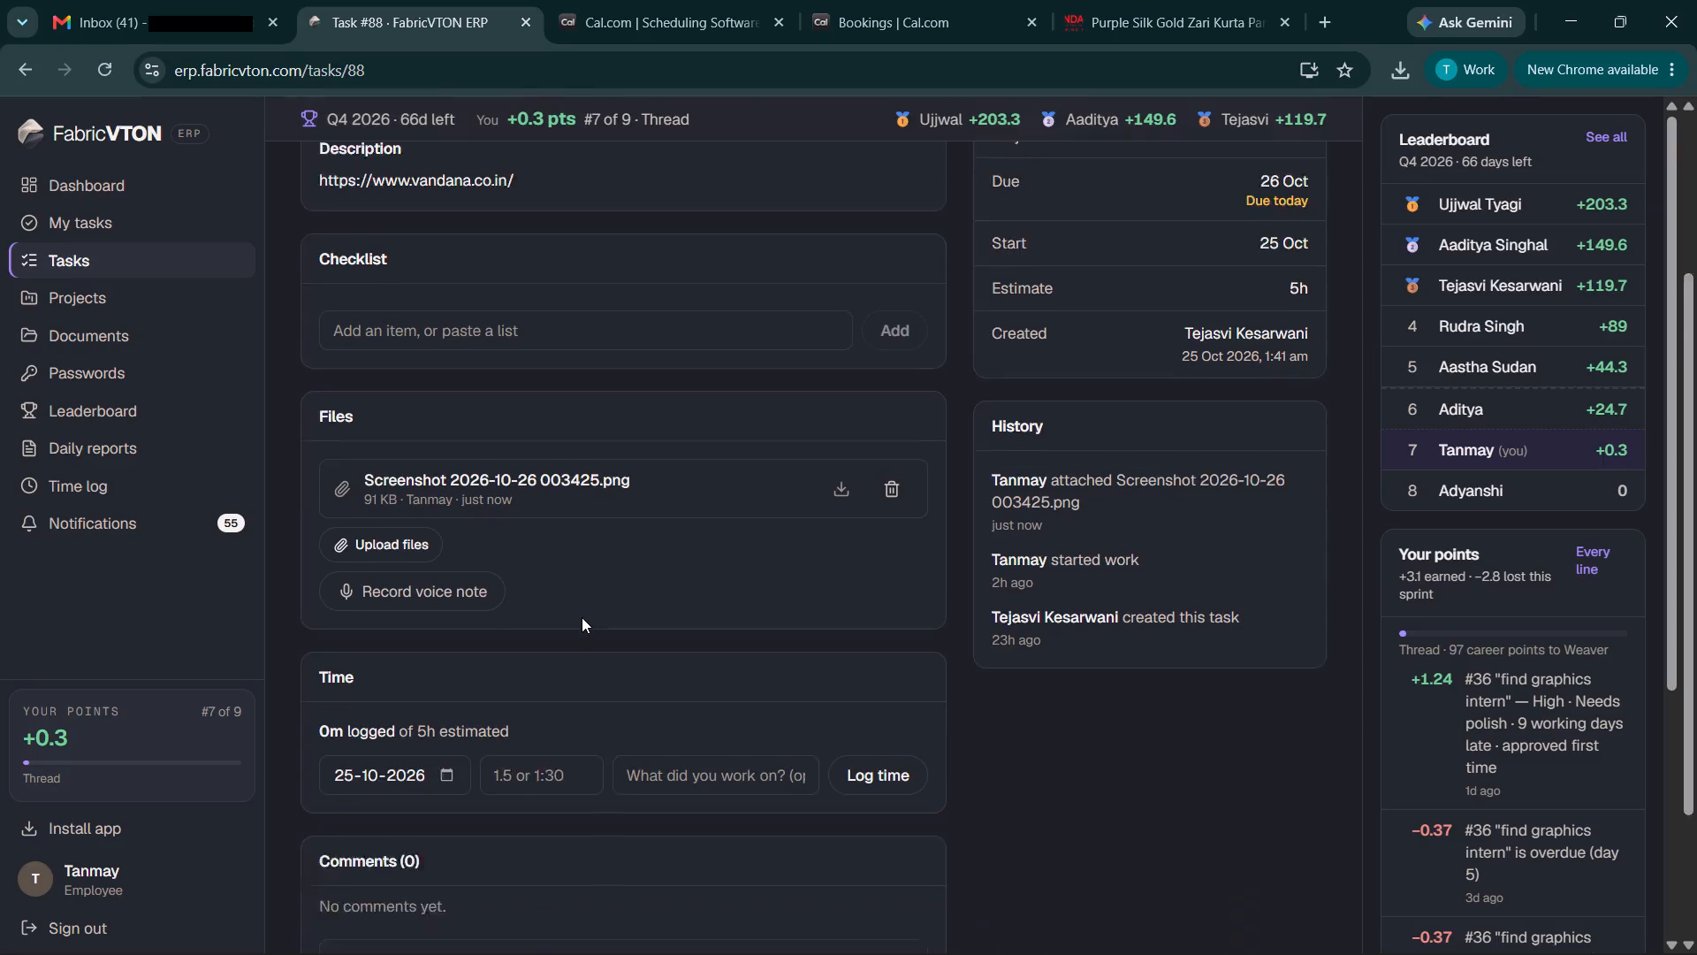
scroll(582, 617, down, 2)
click(495, 213)
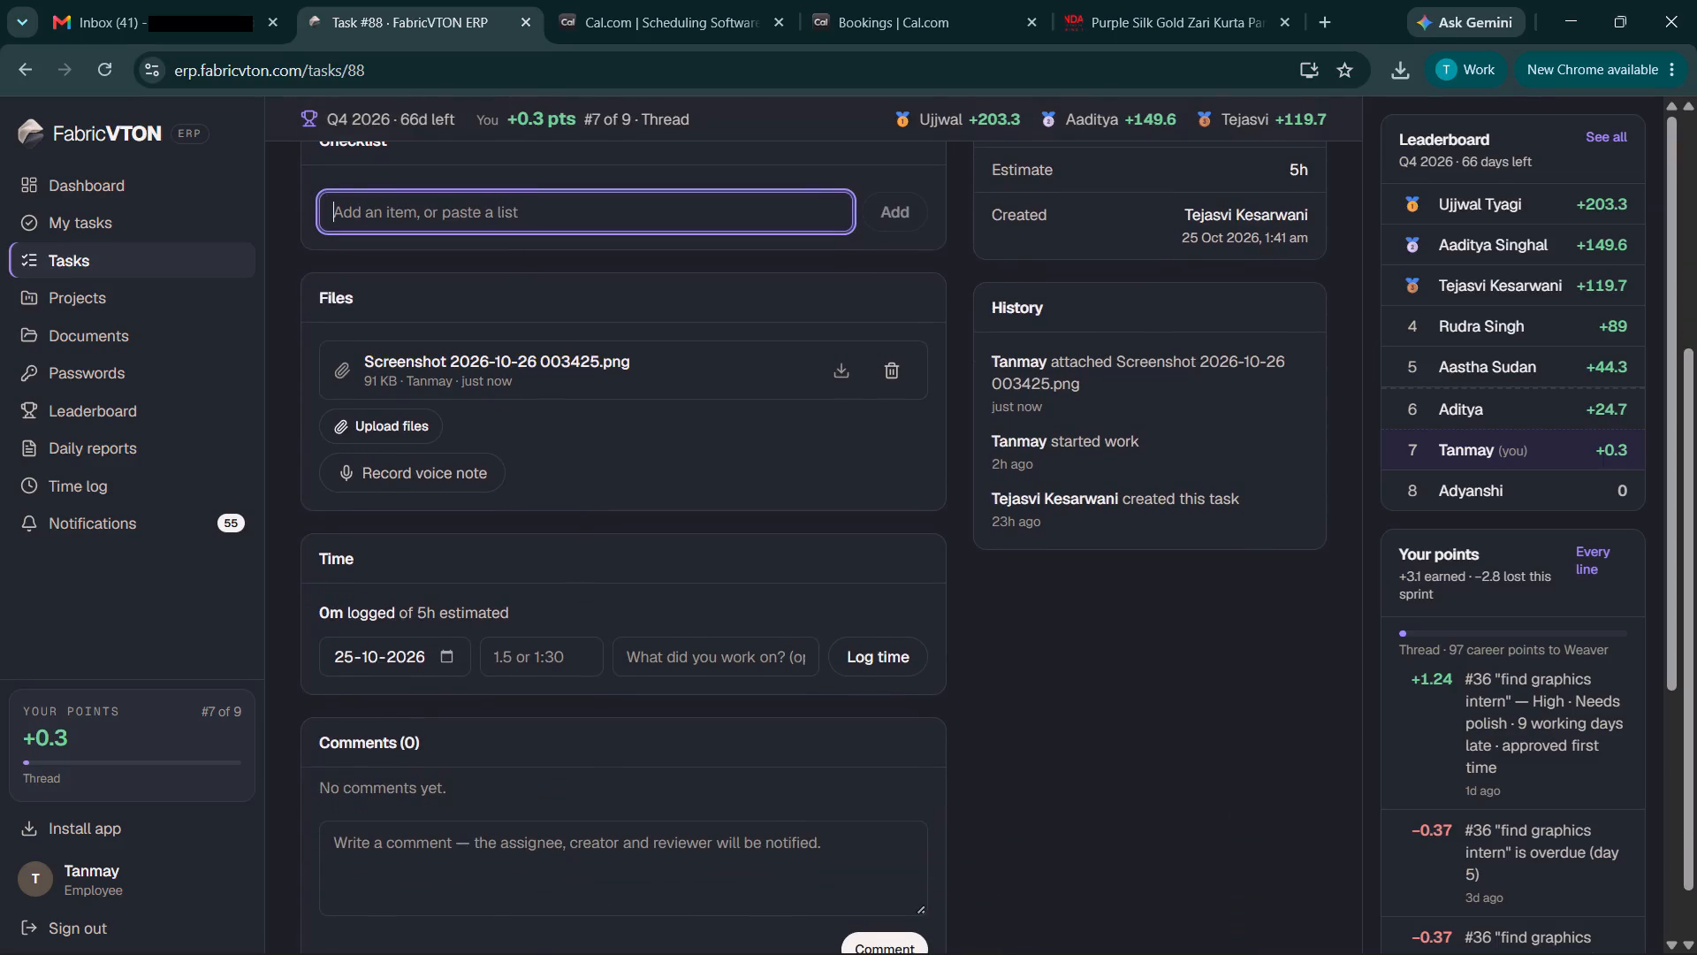
scroll(495, 213, up, 2)
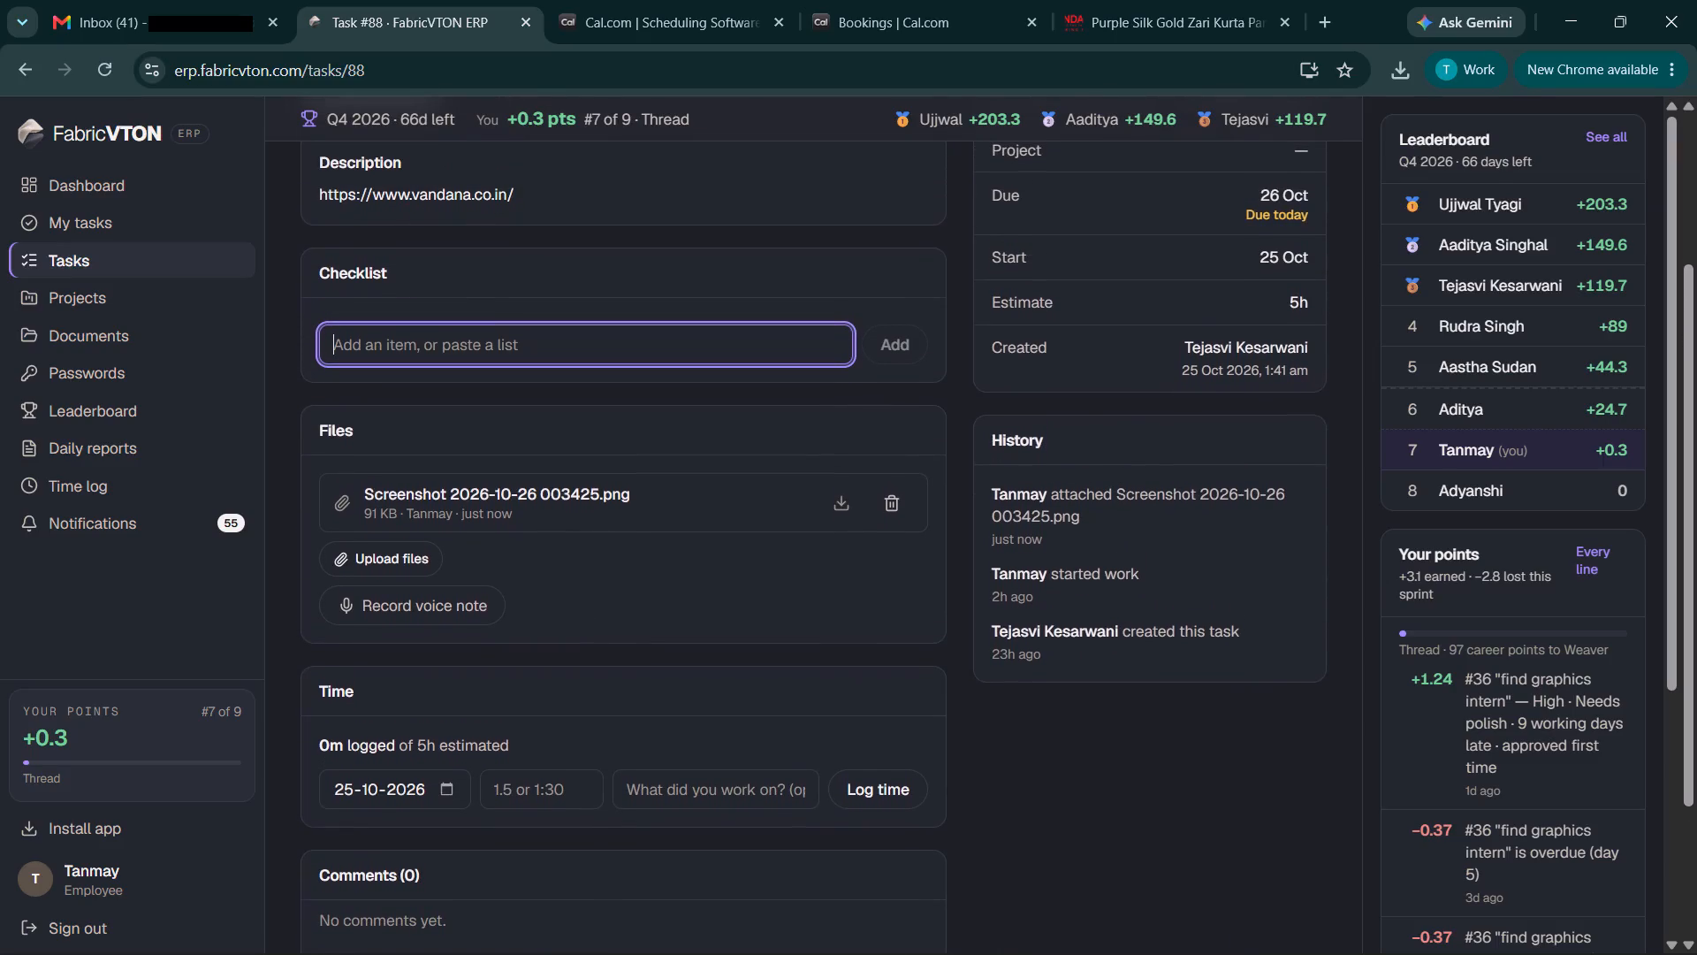
click(475, 353)
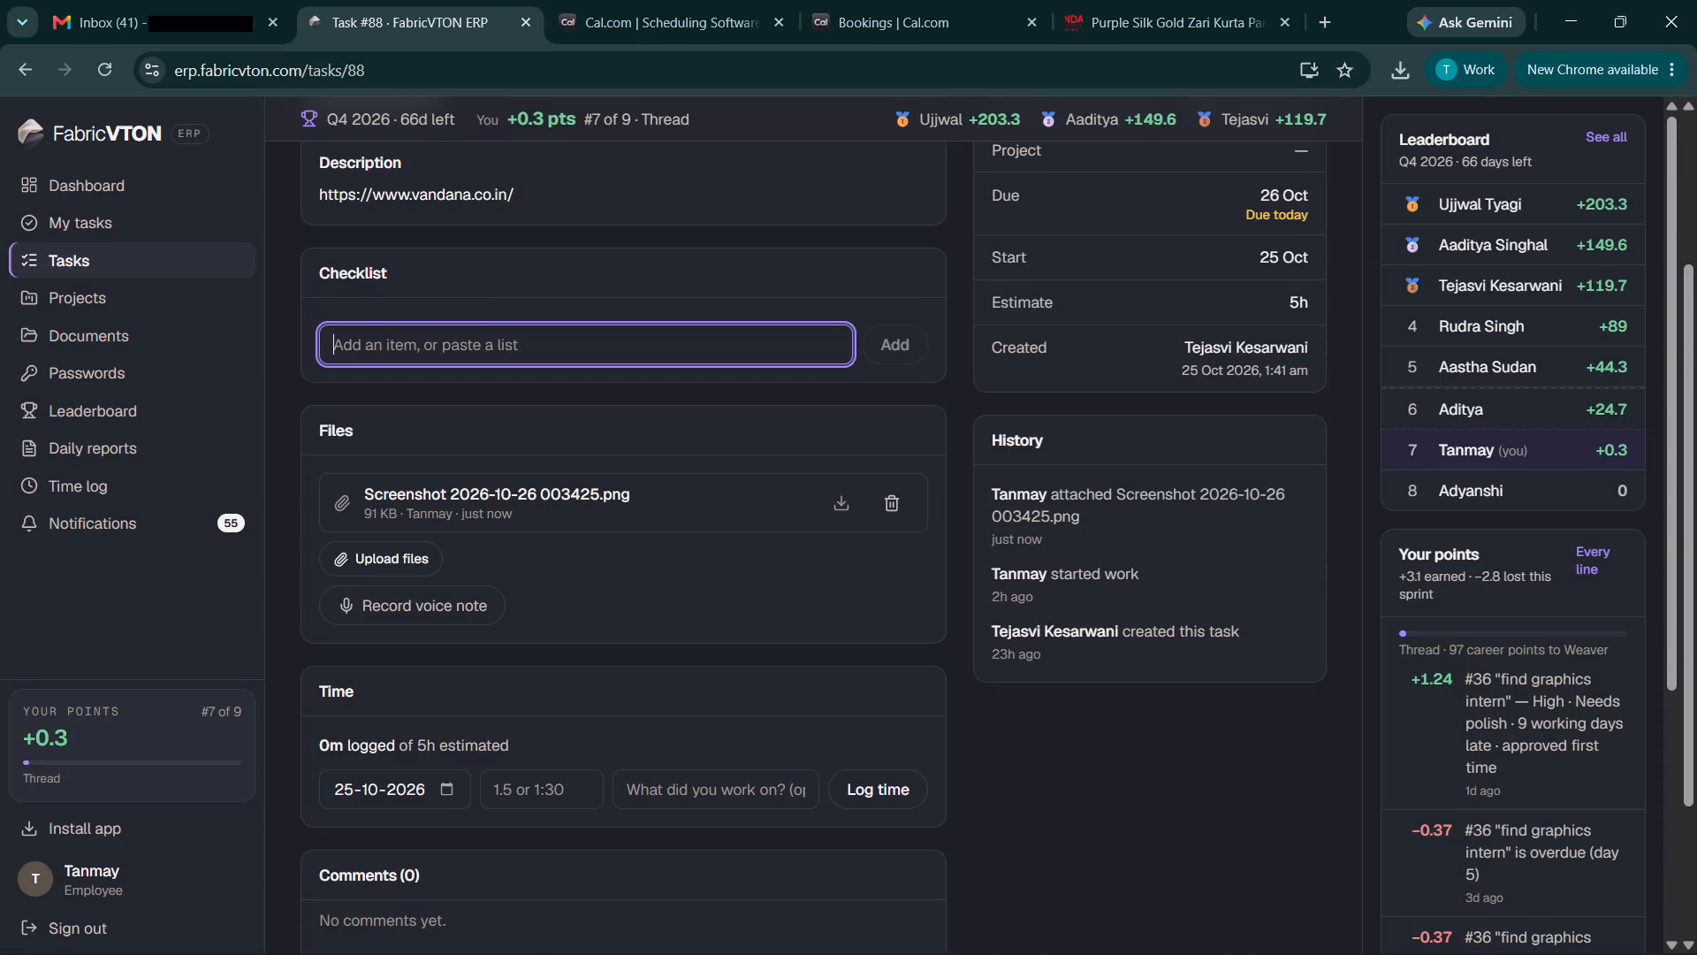
text(ail)
key(space)
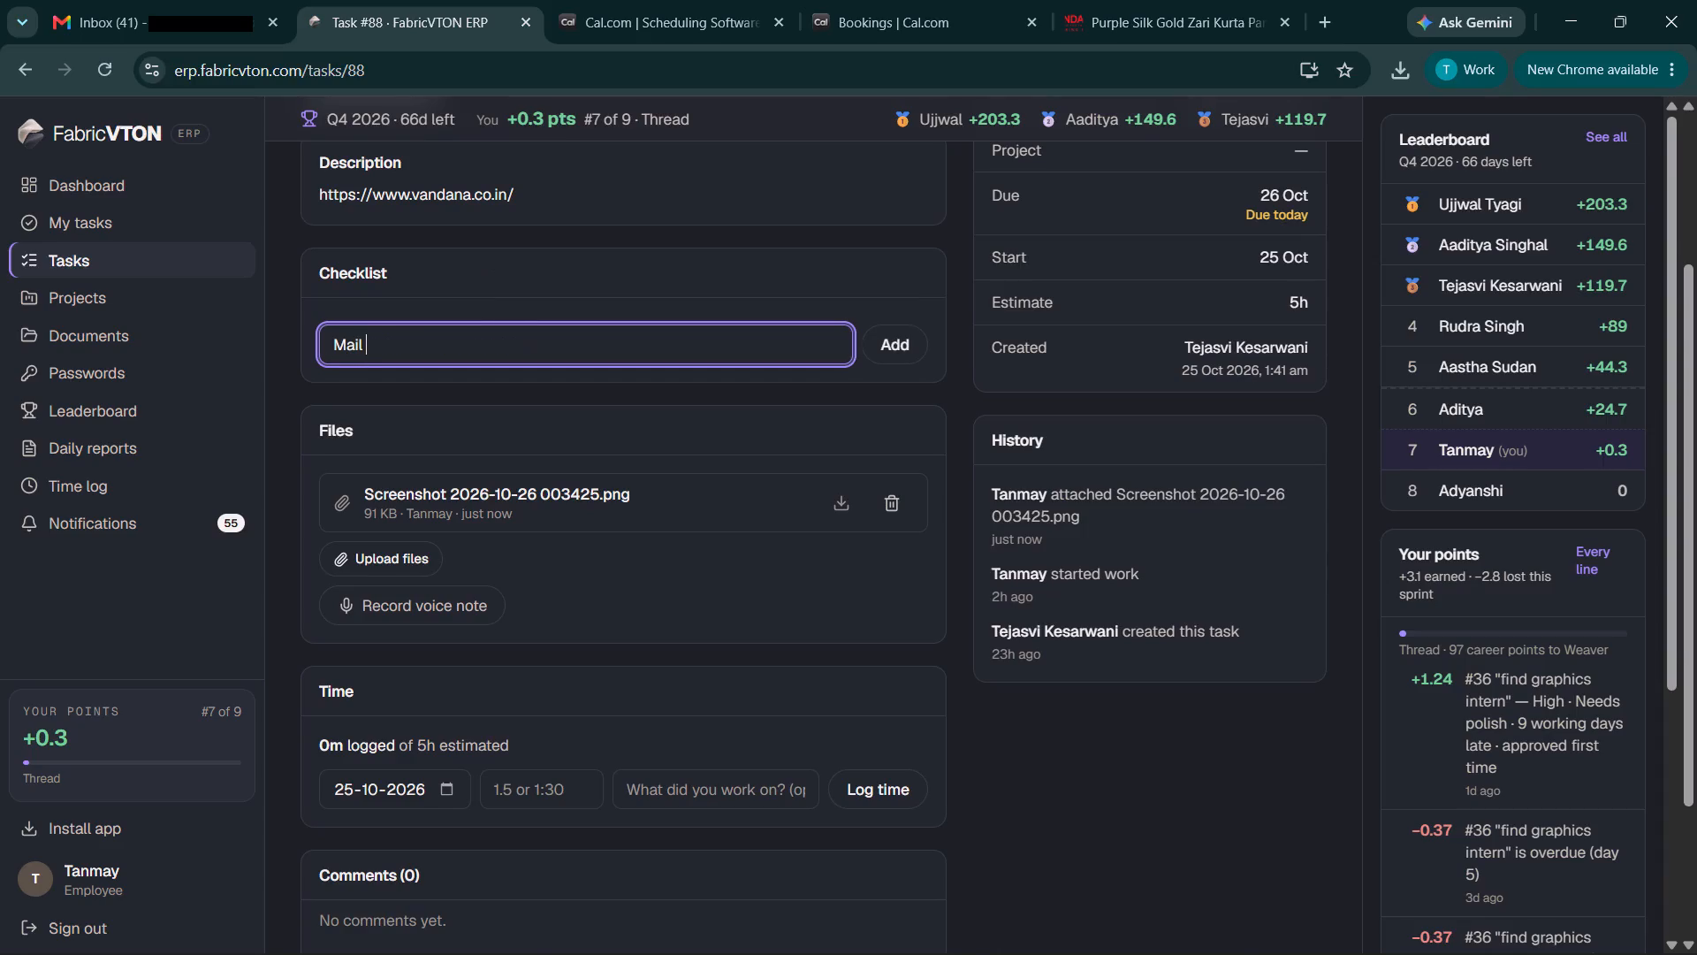
text(sent)
key(space)
text(for the)
key(space)
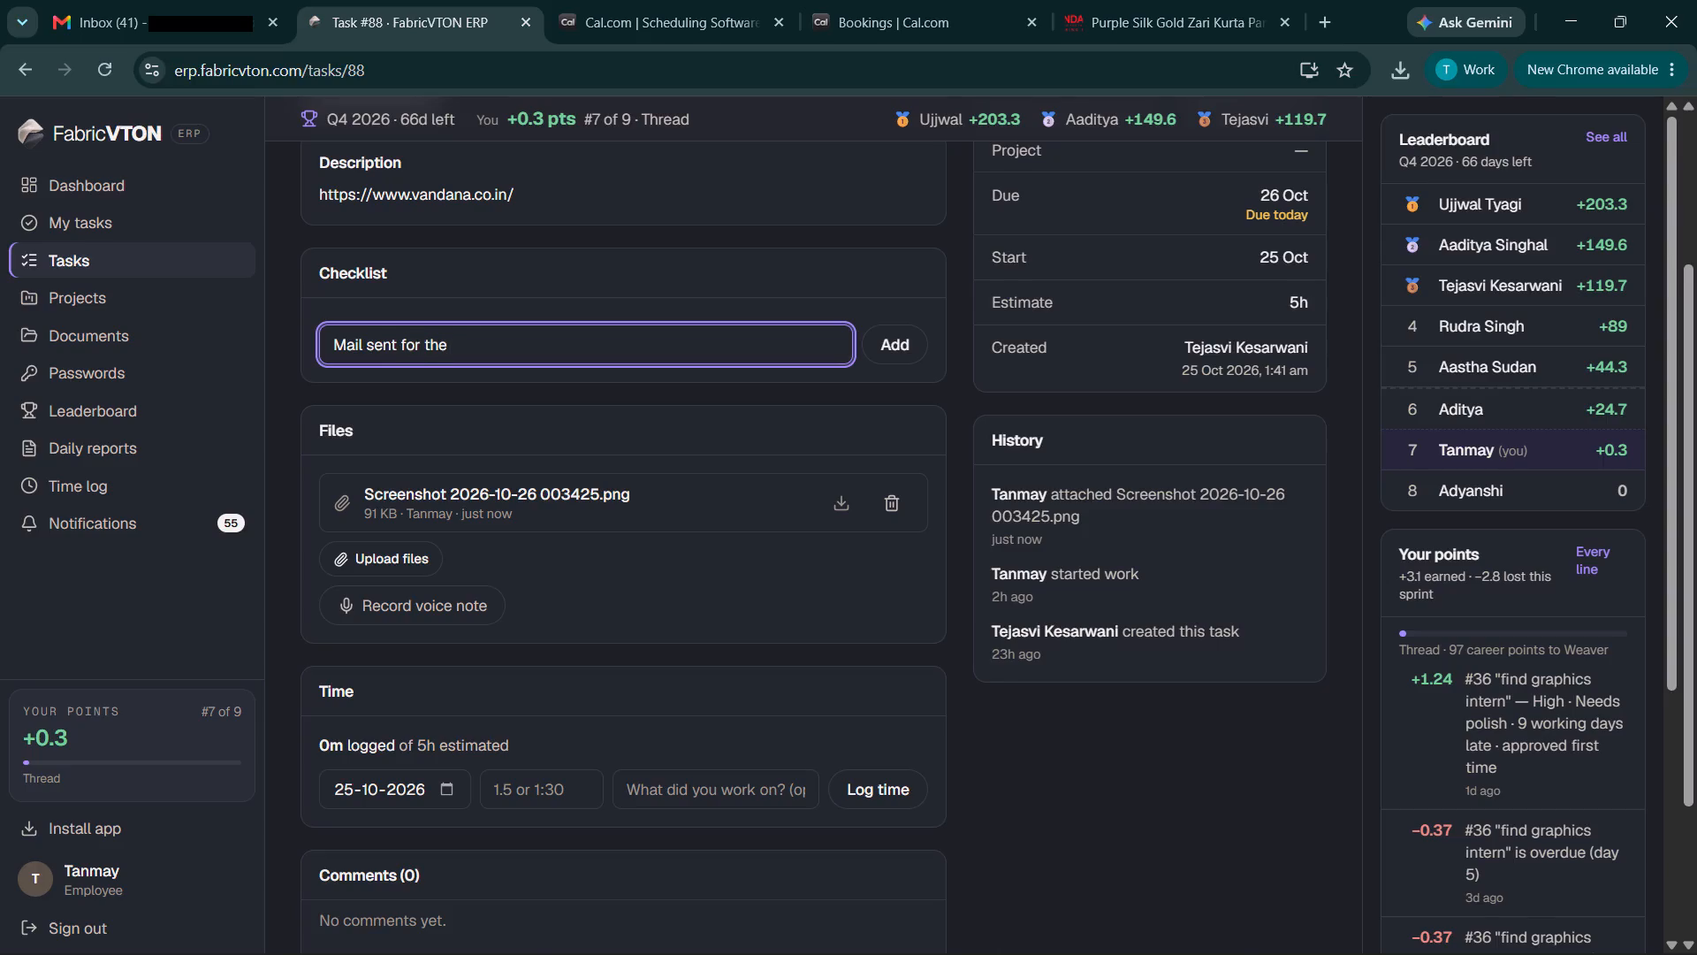
text(partnership)
key(space)
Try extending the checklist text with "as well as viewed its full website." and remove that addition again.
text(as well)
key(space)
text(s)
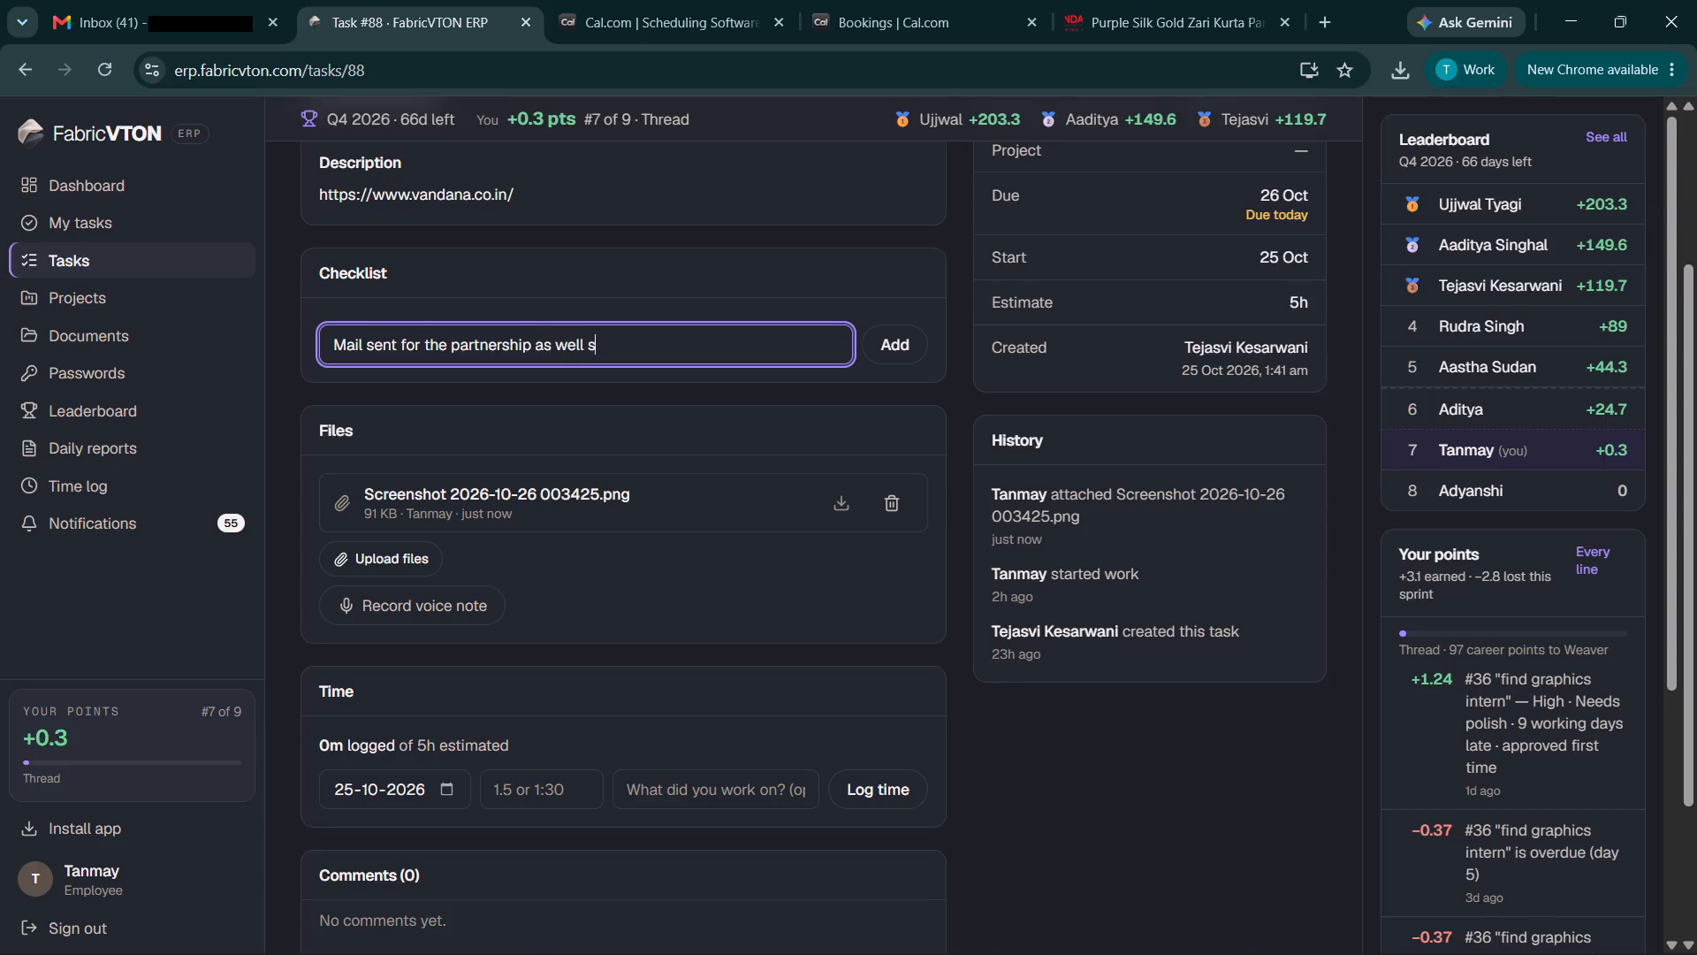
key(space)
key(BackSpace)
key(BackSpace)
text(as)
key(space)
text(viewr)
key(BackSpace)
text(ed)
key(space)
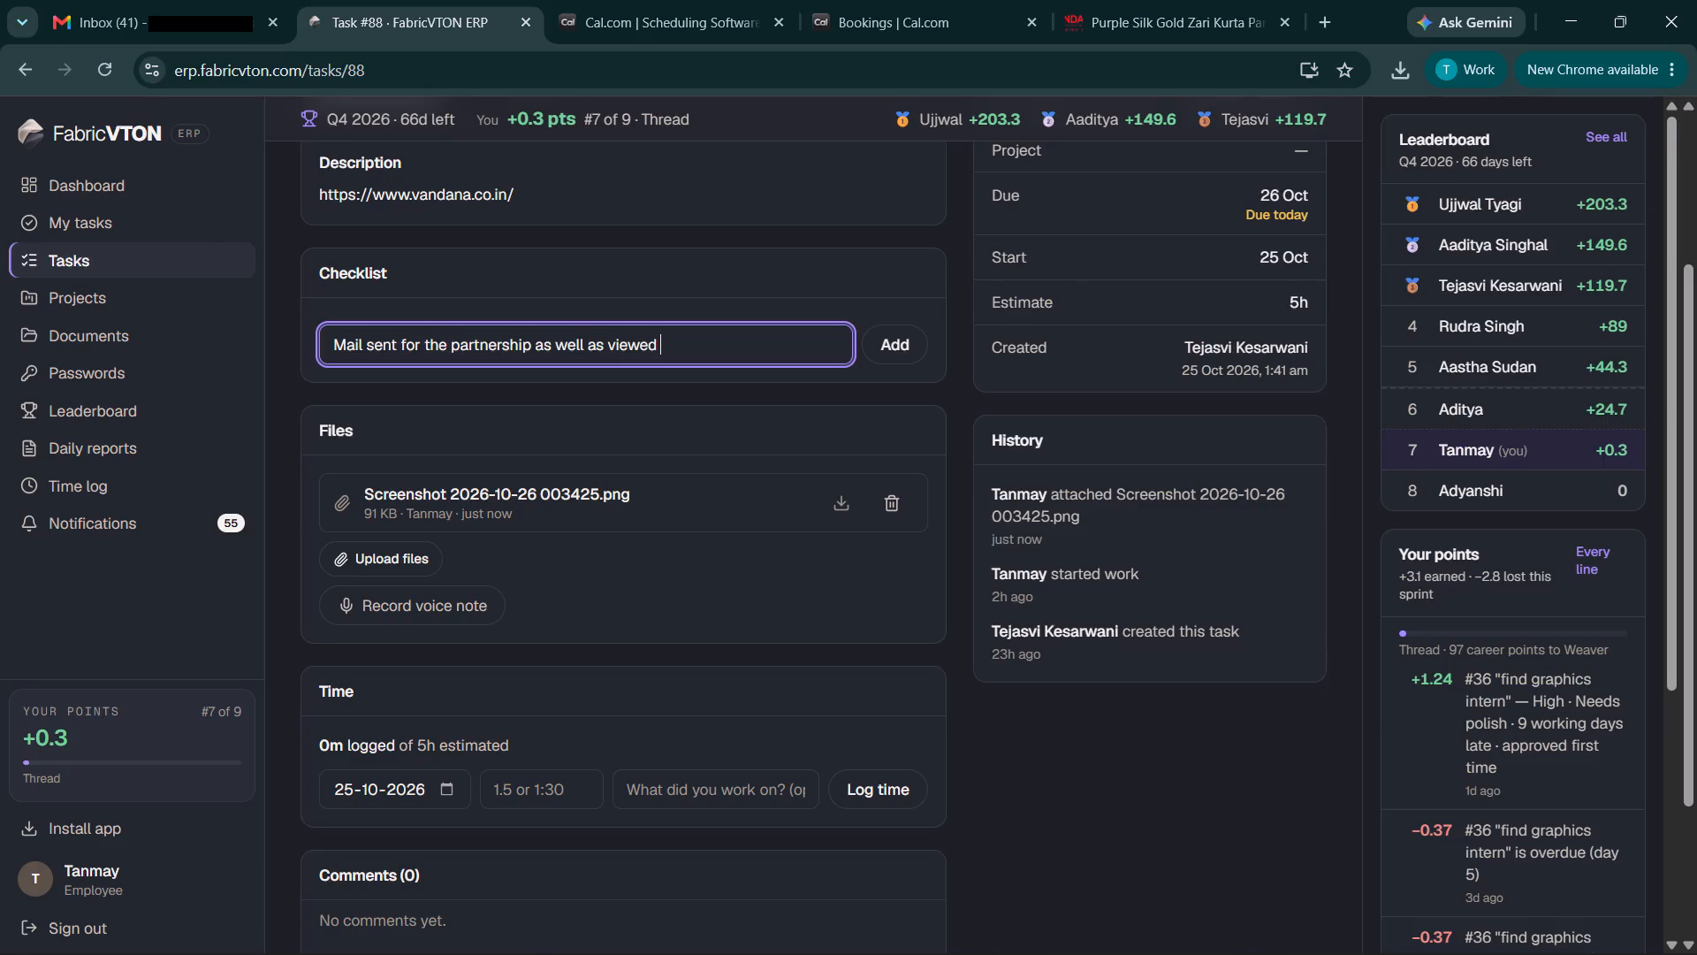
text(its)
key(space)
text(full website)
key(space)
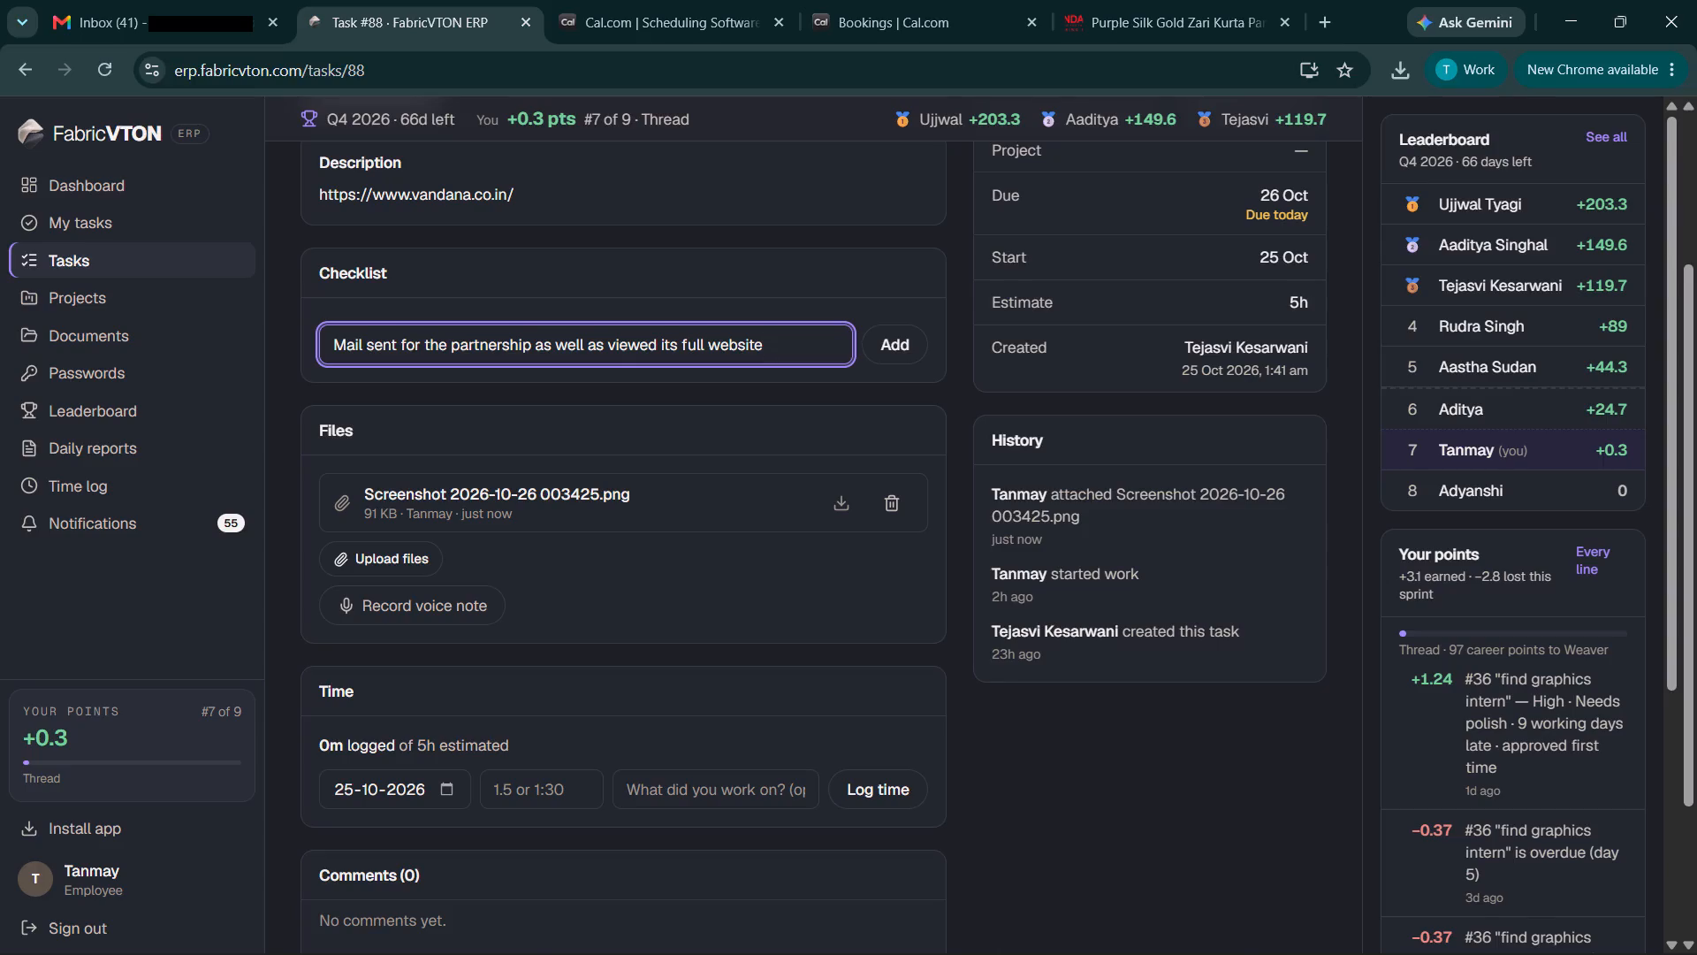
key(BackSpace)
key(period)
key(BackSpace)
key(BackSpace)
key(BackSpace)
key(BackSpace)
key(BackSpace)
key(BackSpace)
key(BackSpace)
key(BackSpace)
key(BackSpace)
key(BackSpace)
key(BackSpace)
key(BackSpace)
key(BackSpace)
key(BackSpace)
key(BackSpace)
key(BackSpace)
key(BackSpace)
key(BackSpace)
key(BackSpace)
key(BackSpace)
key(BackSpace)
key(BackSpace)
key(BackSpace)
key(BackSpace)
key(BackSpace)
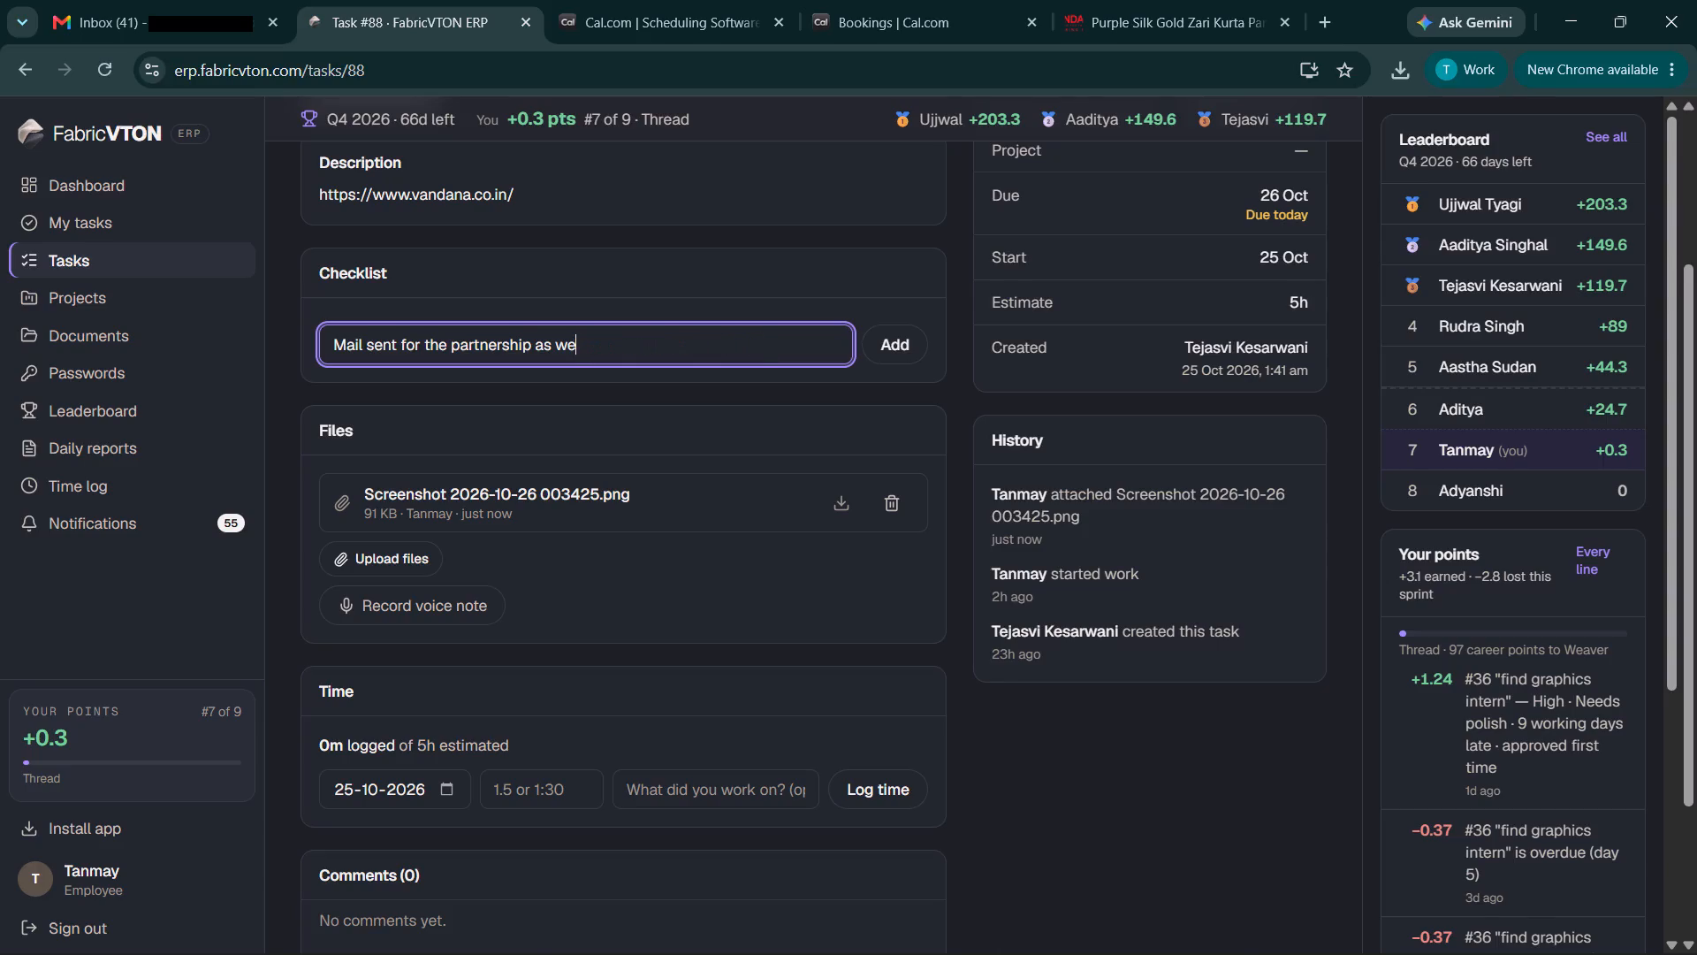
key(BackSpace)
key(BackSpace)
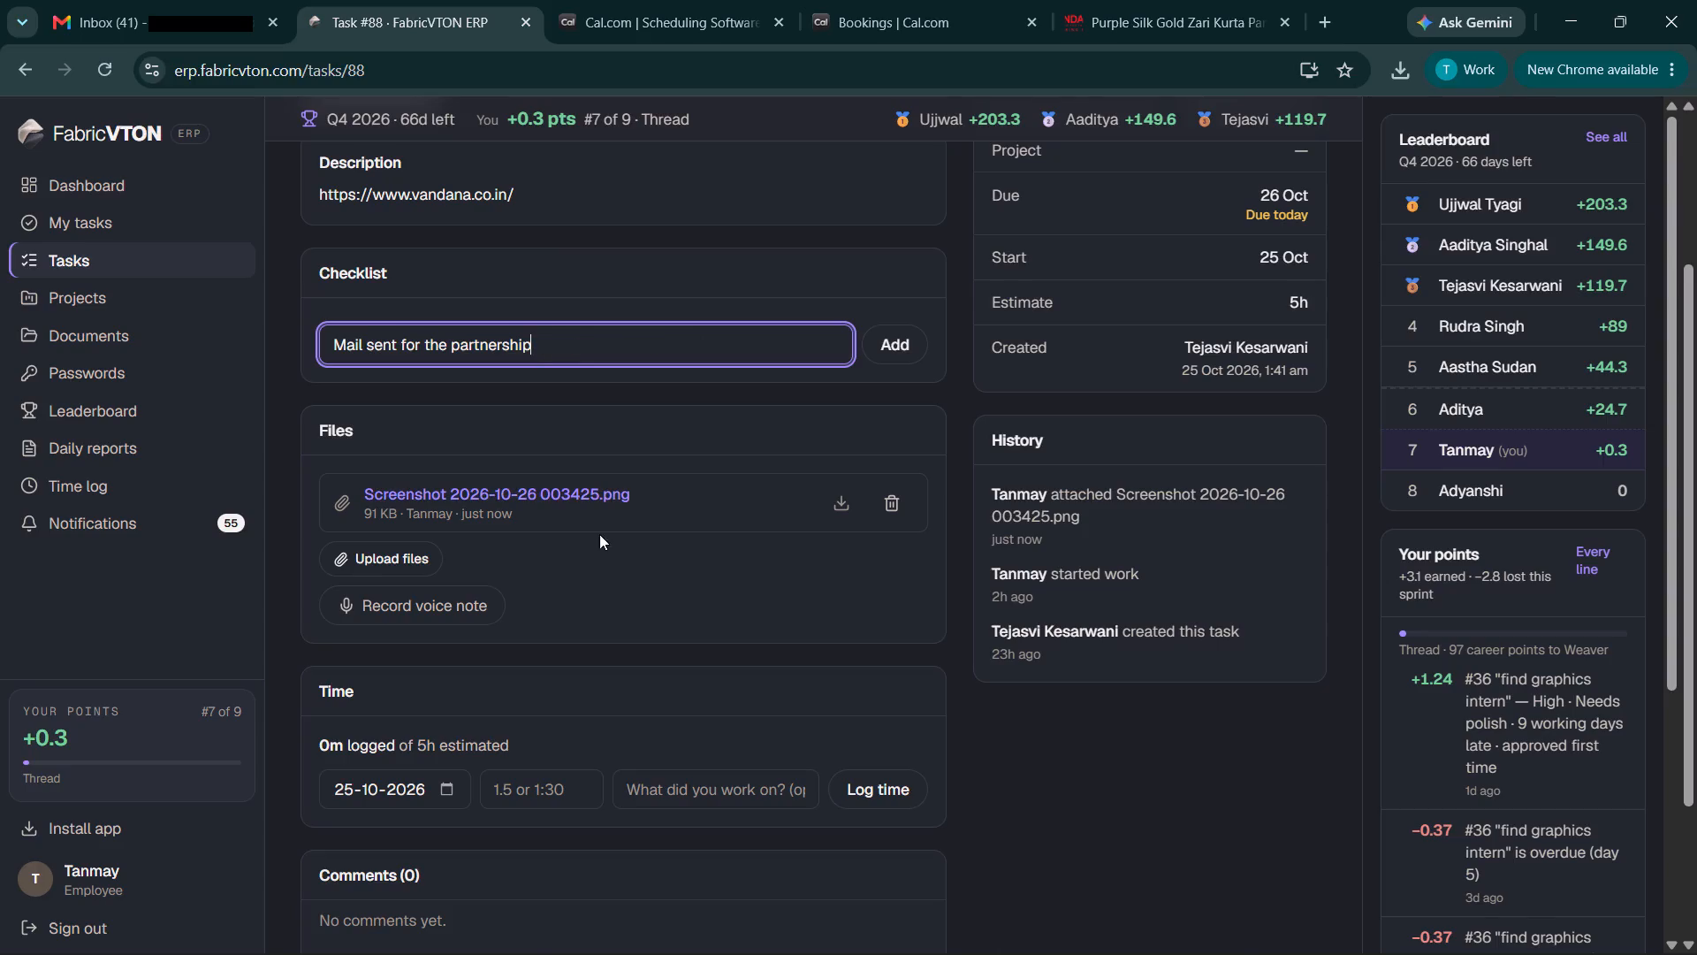
Add the "Mail sent for the partnership" item to the checklist and tick it as done.
scroll(600, 593, down, 4)
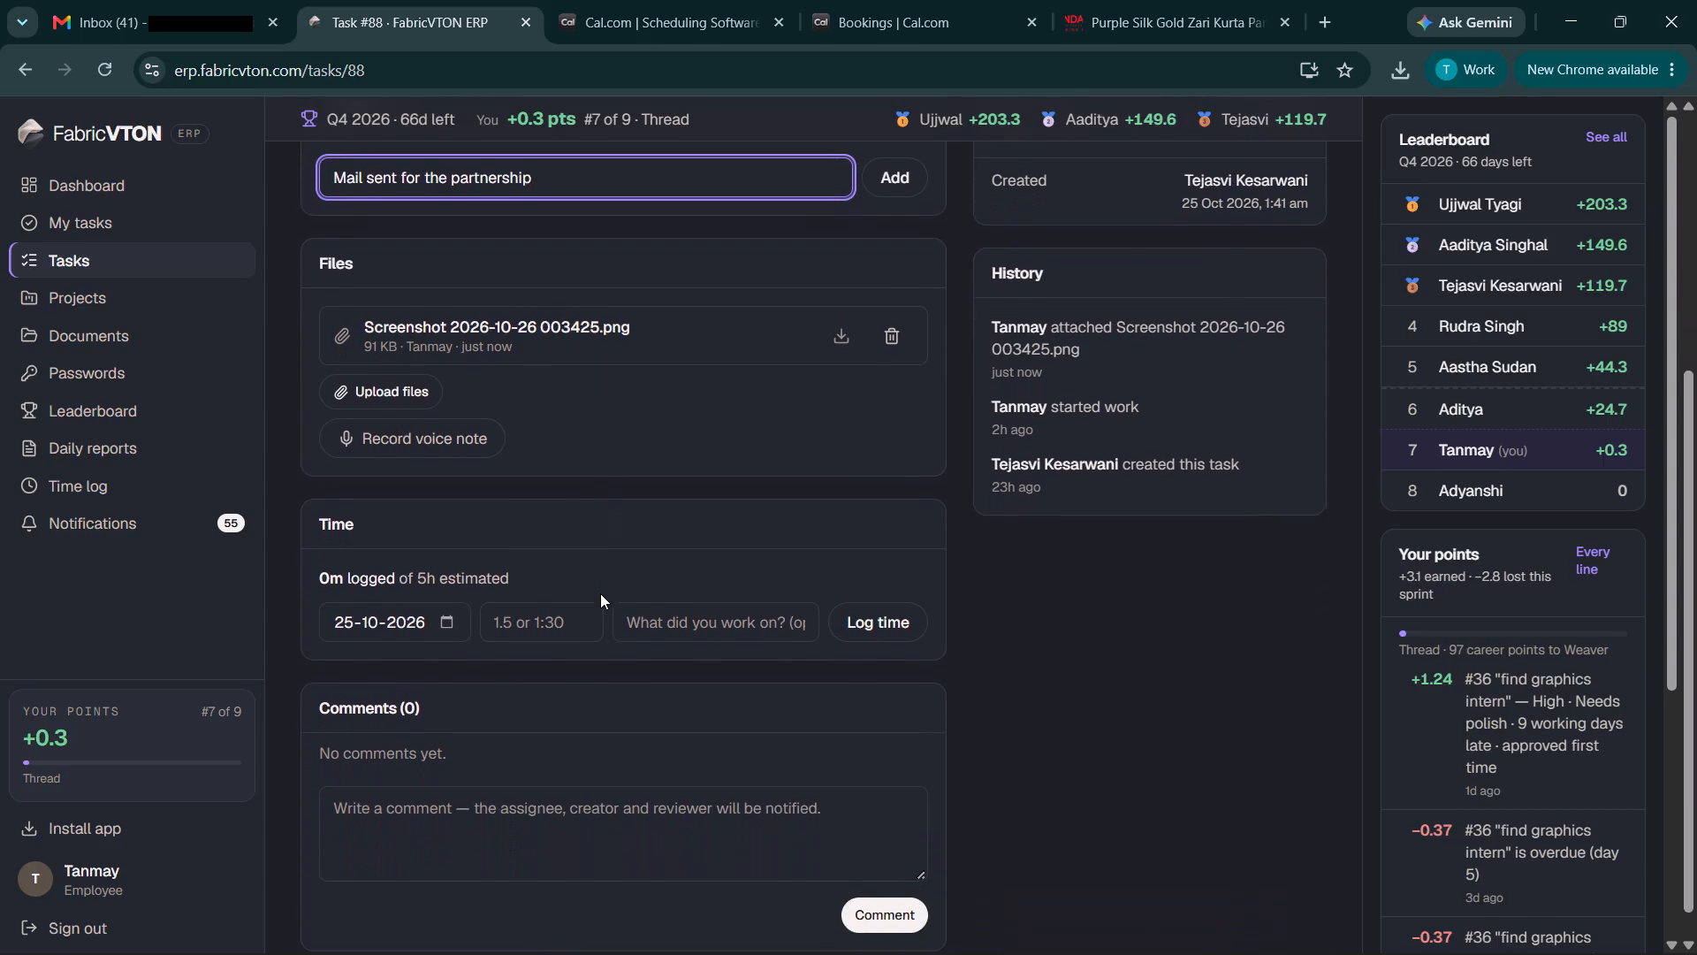
scroll(600, 593, down, 3)
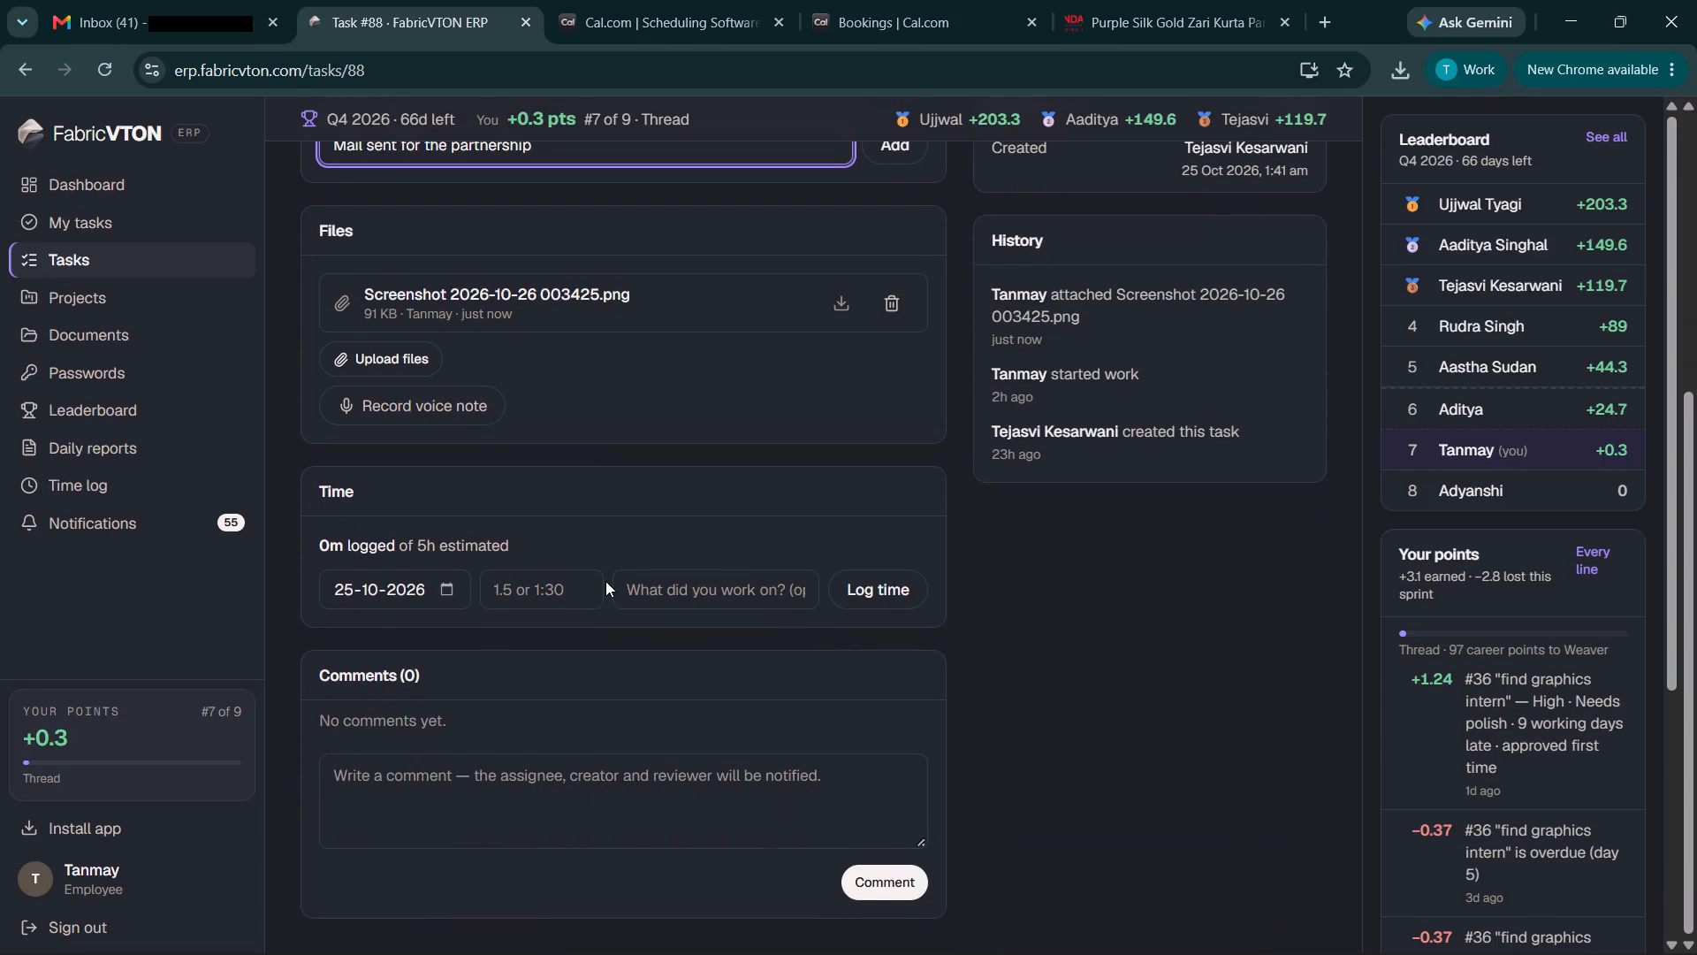
scroll(769, 397, up, 1)
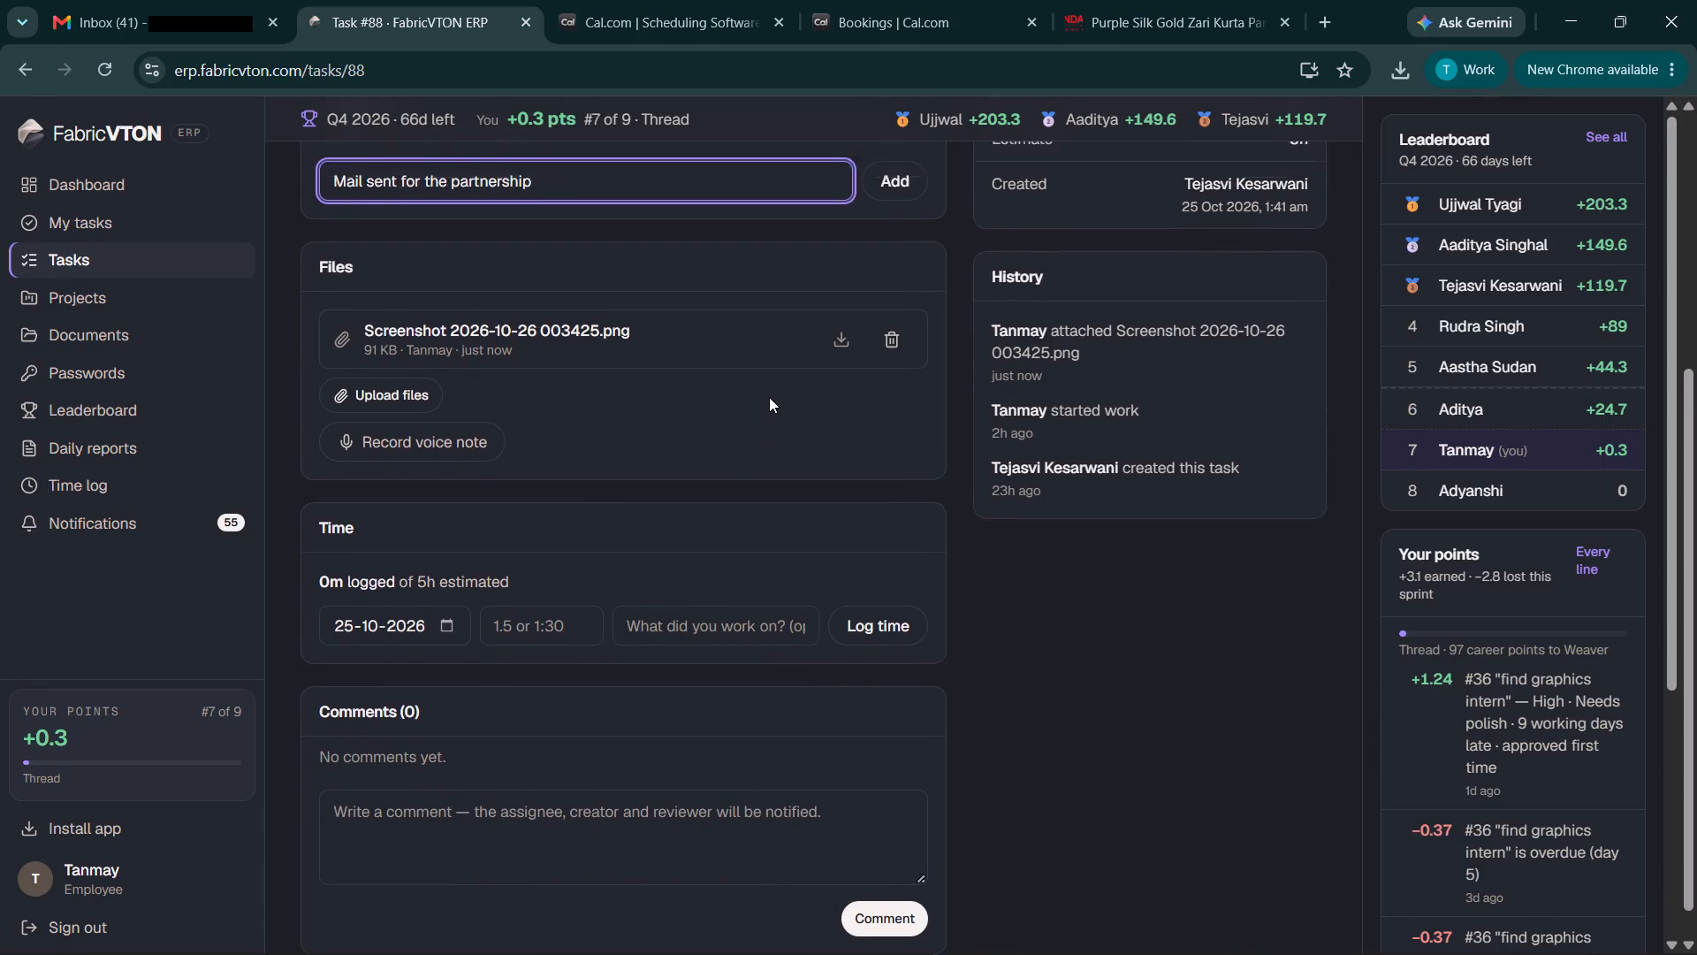
scroll(769, 397, up, 2)
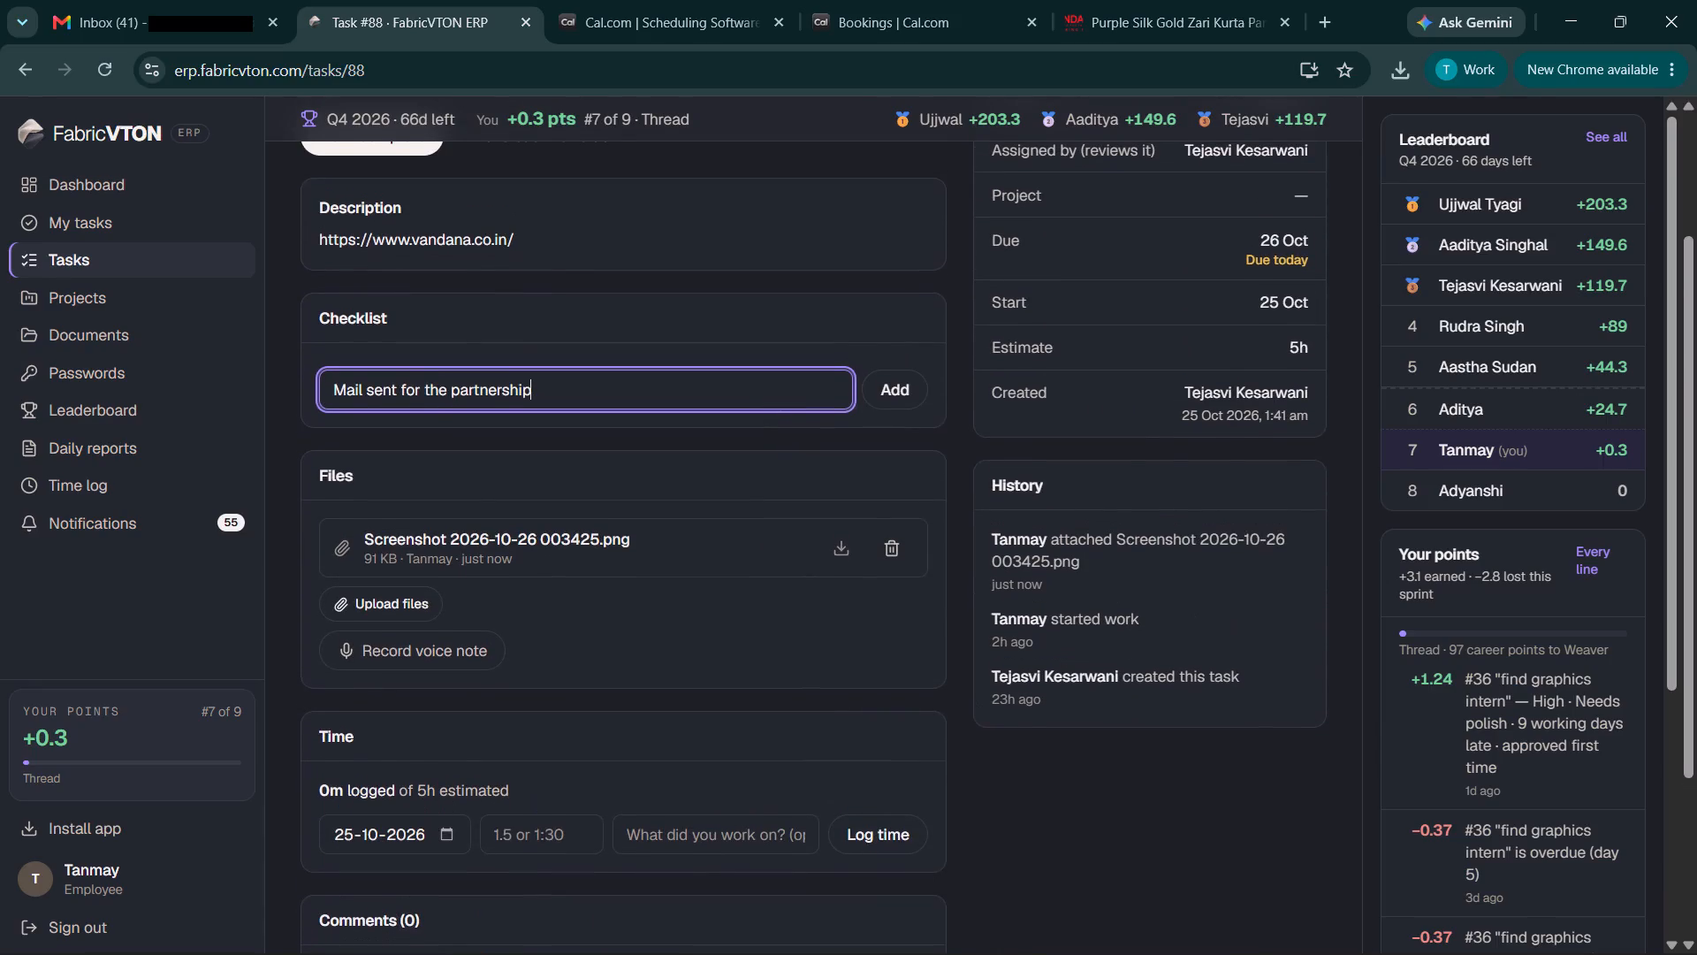
scroll(769, 397, up, 5)
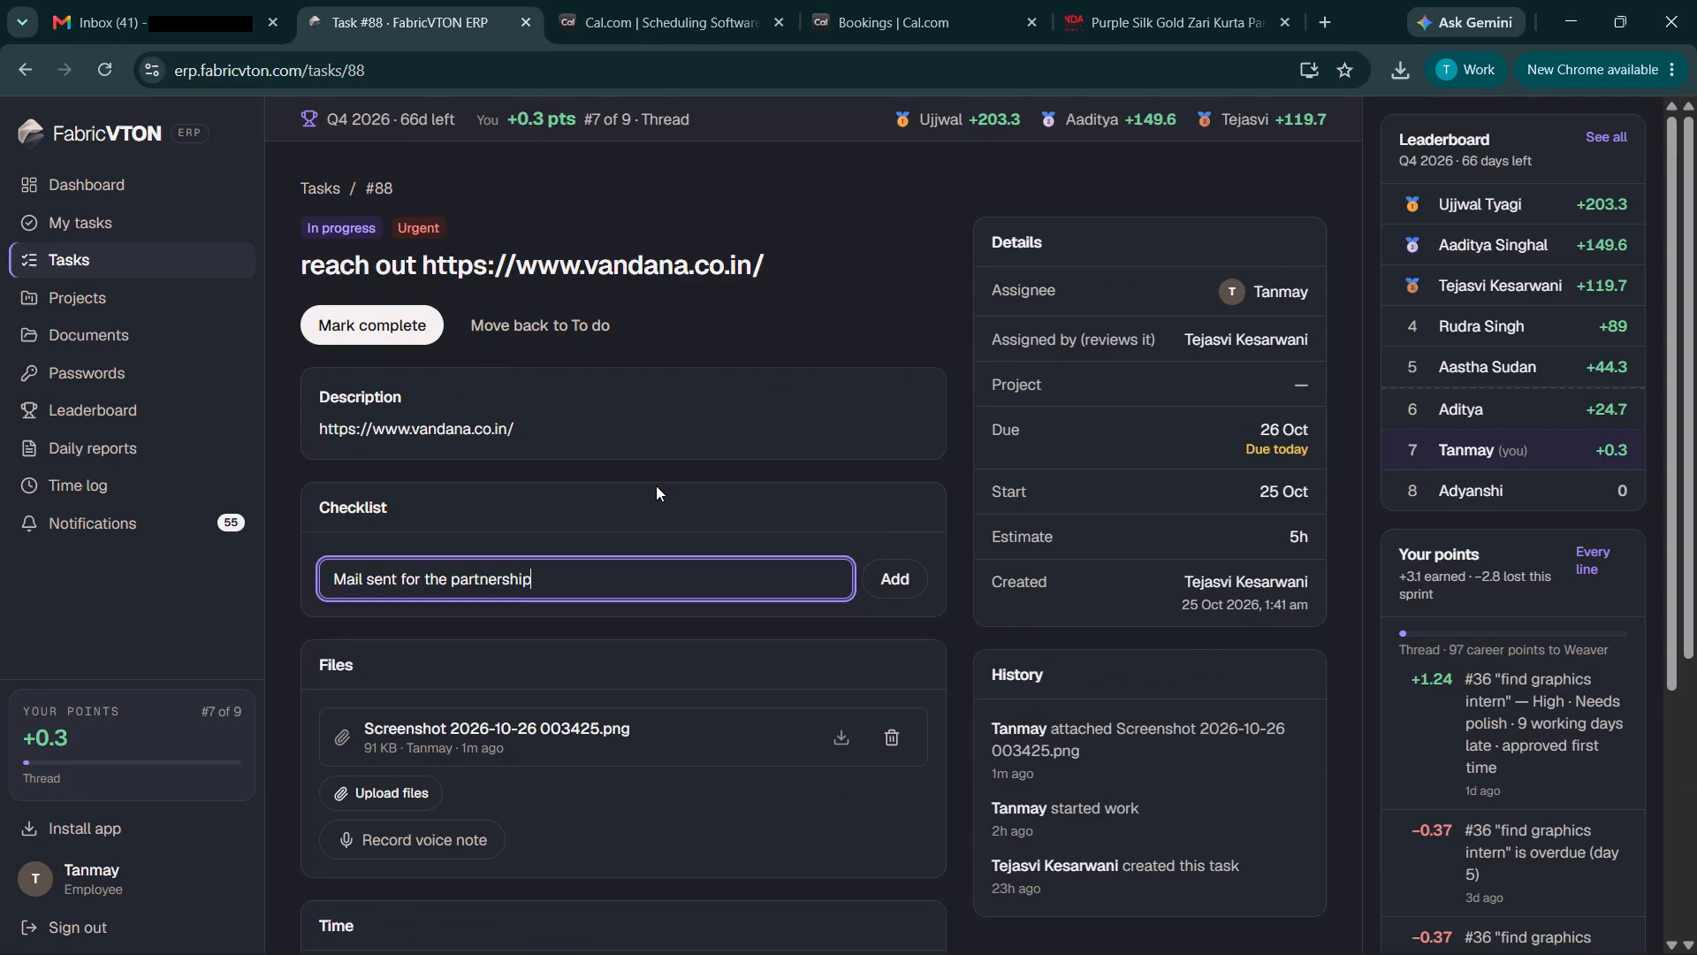
scroll(656, 485, down, 6)
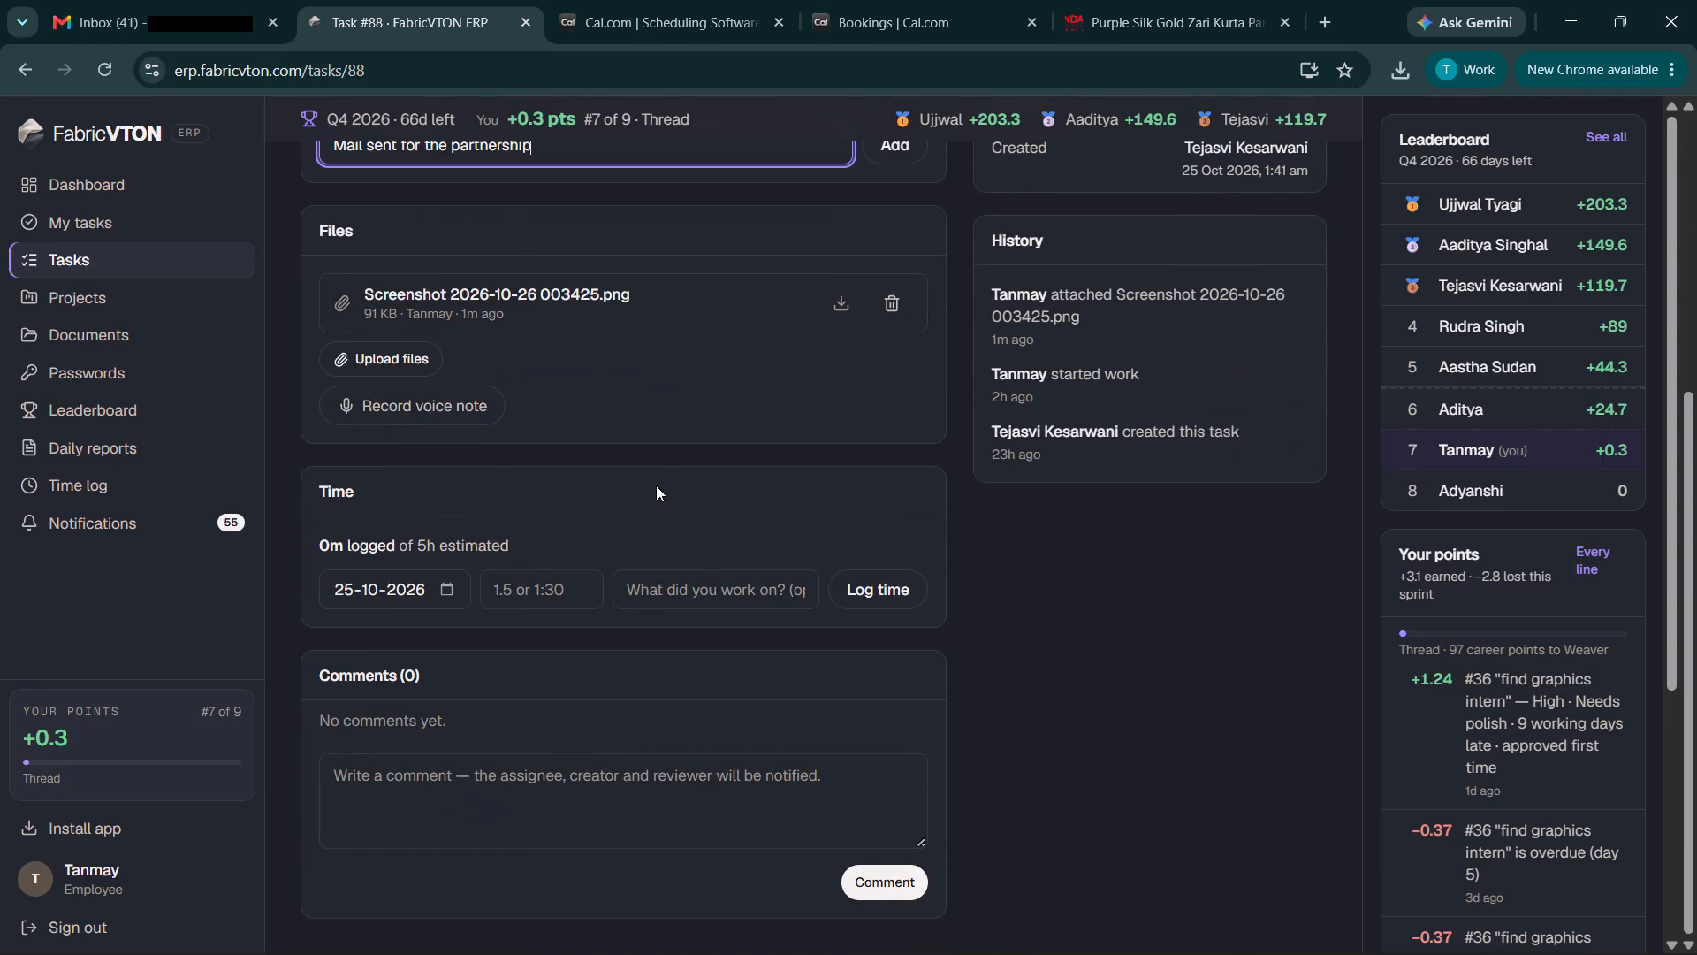
scroll(656, 485, up, 7)
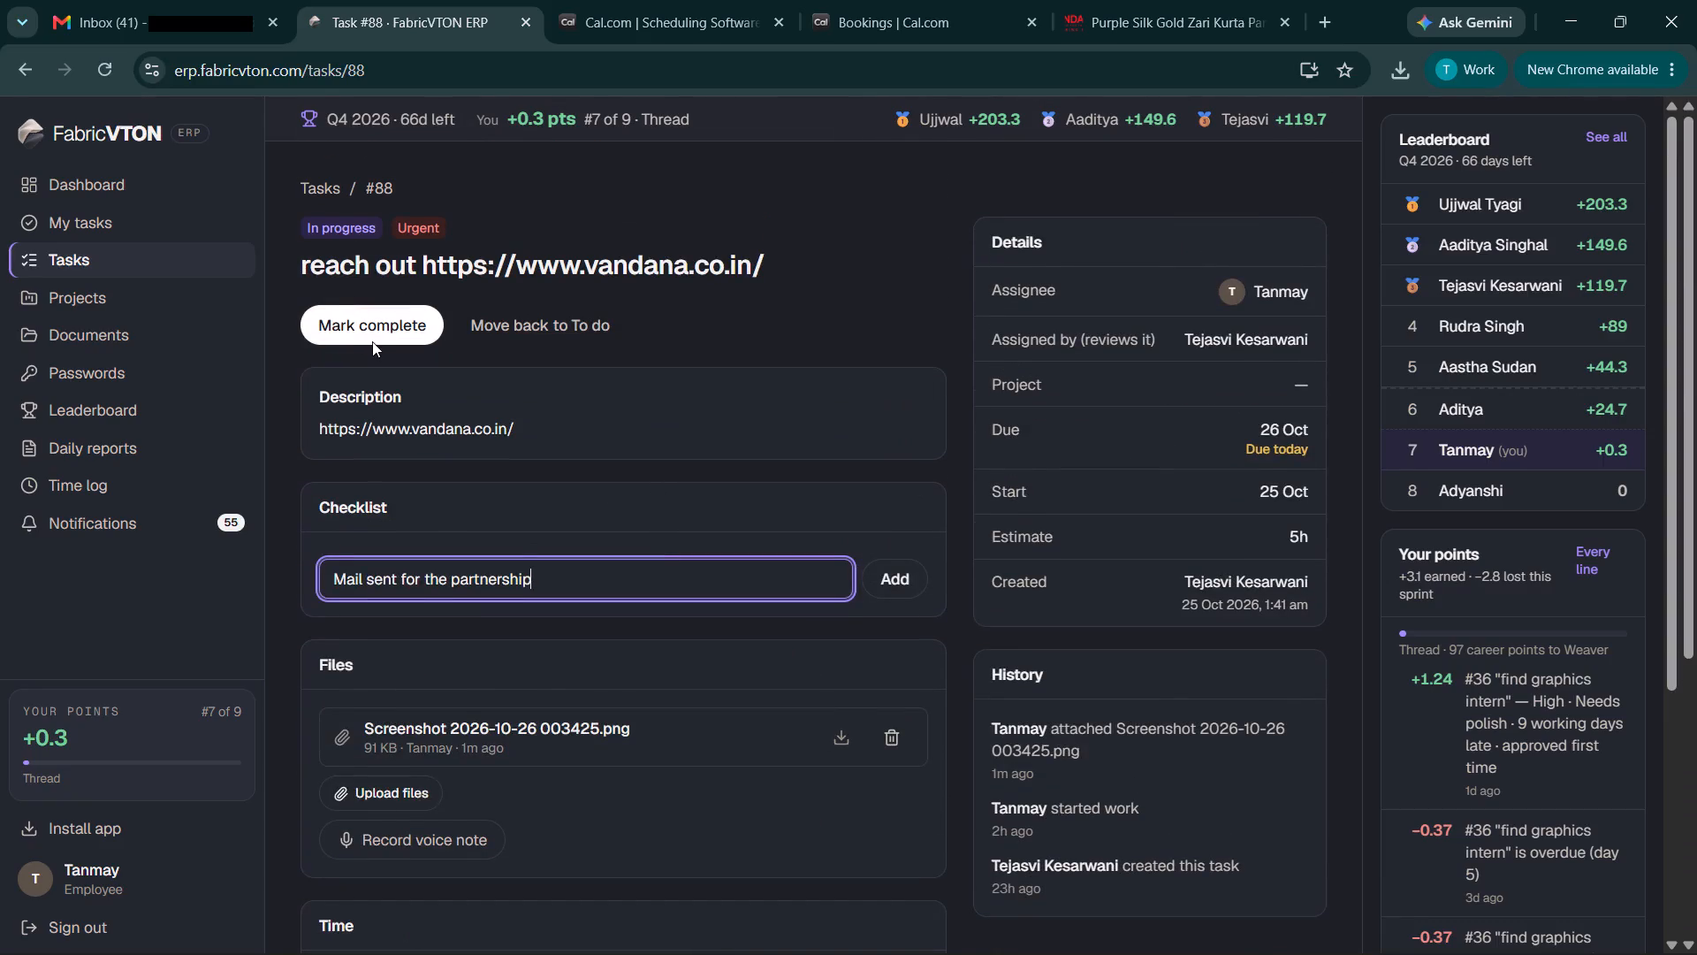
click(912, 576)
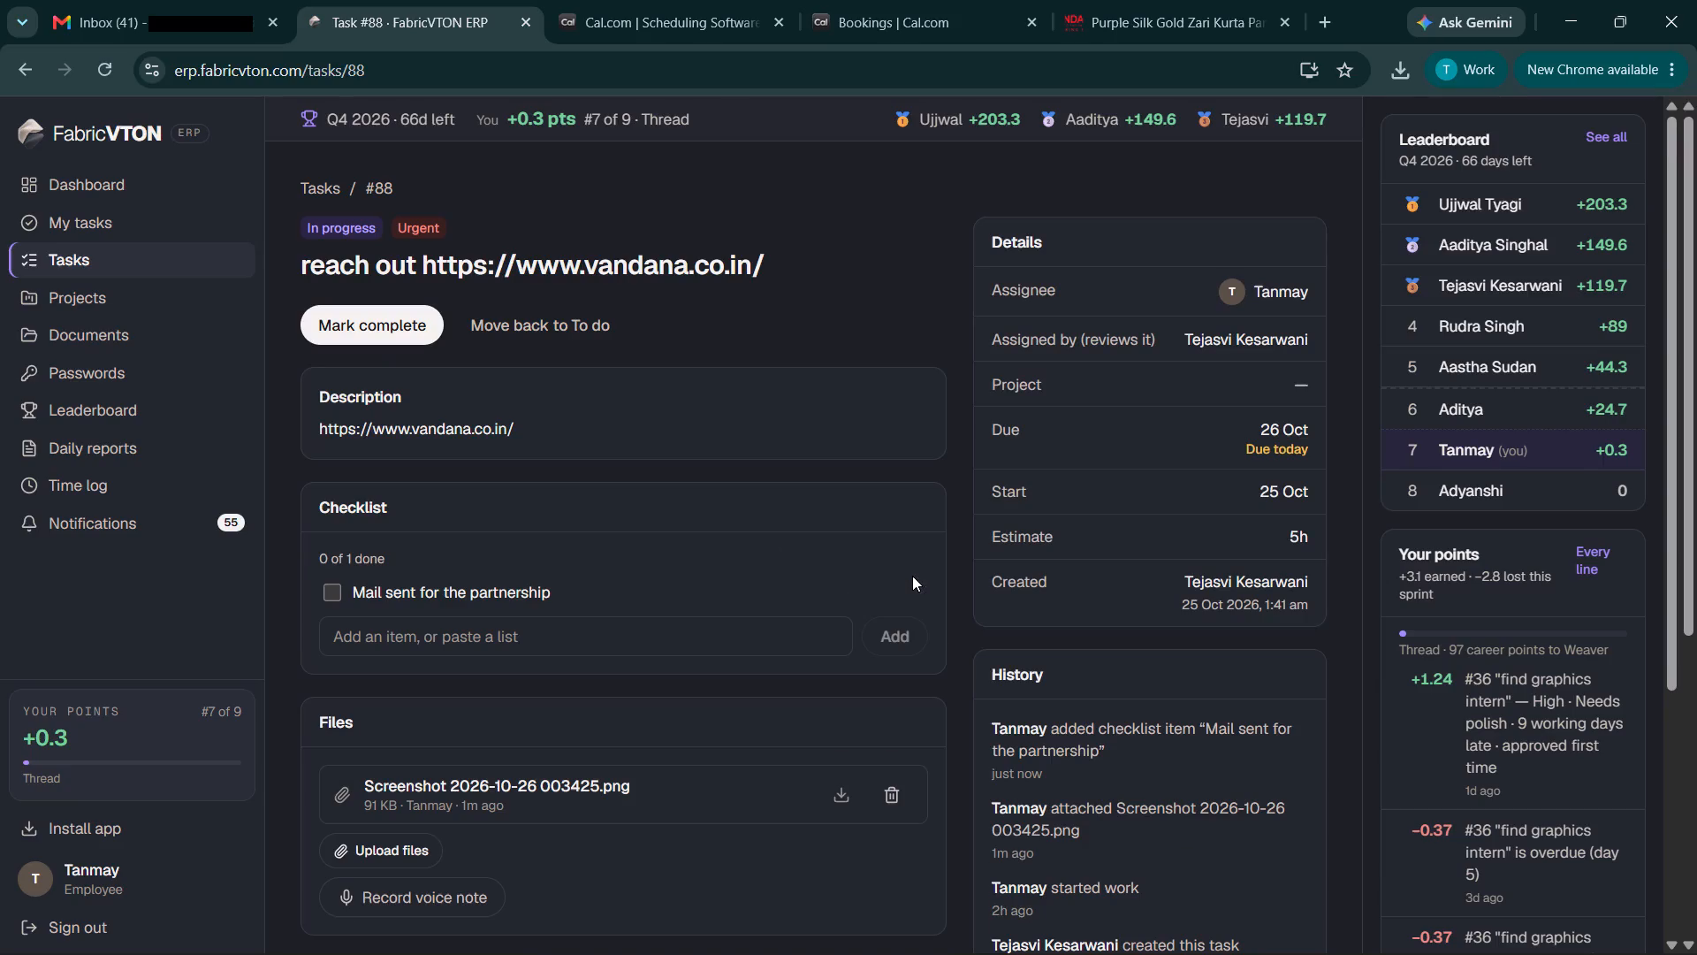
click(331, 595)
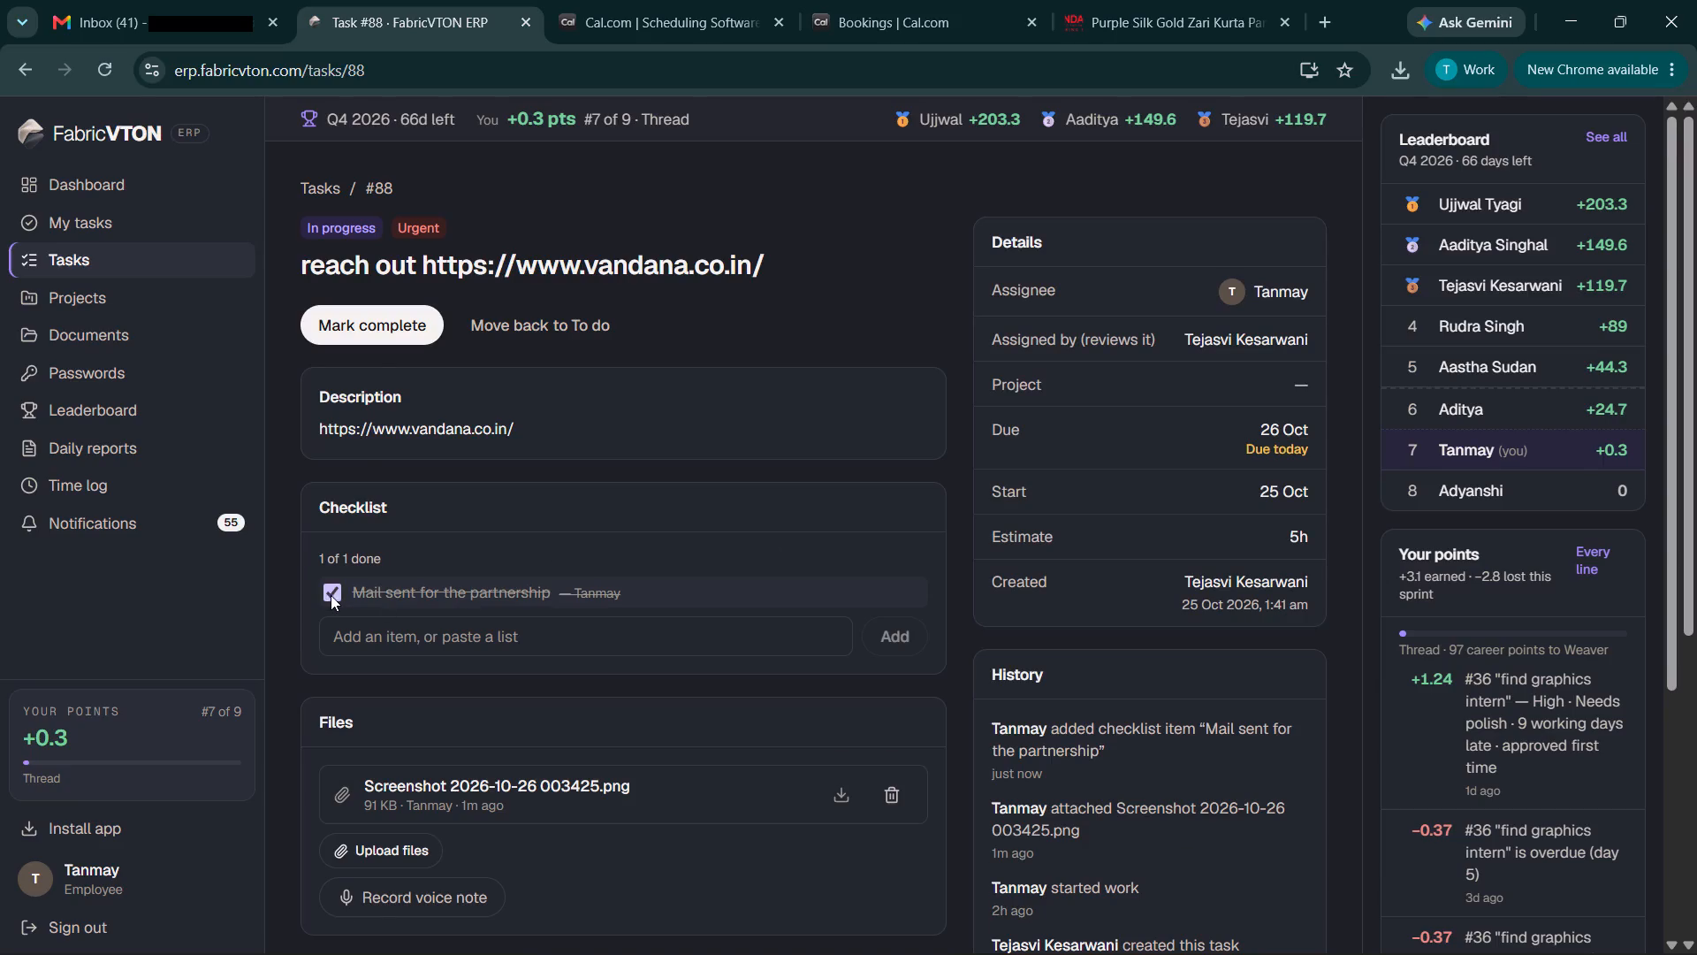
Mark task #88 complete and submit it for review with the note "or phone wagera karna h ?".
click(364, 331)
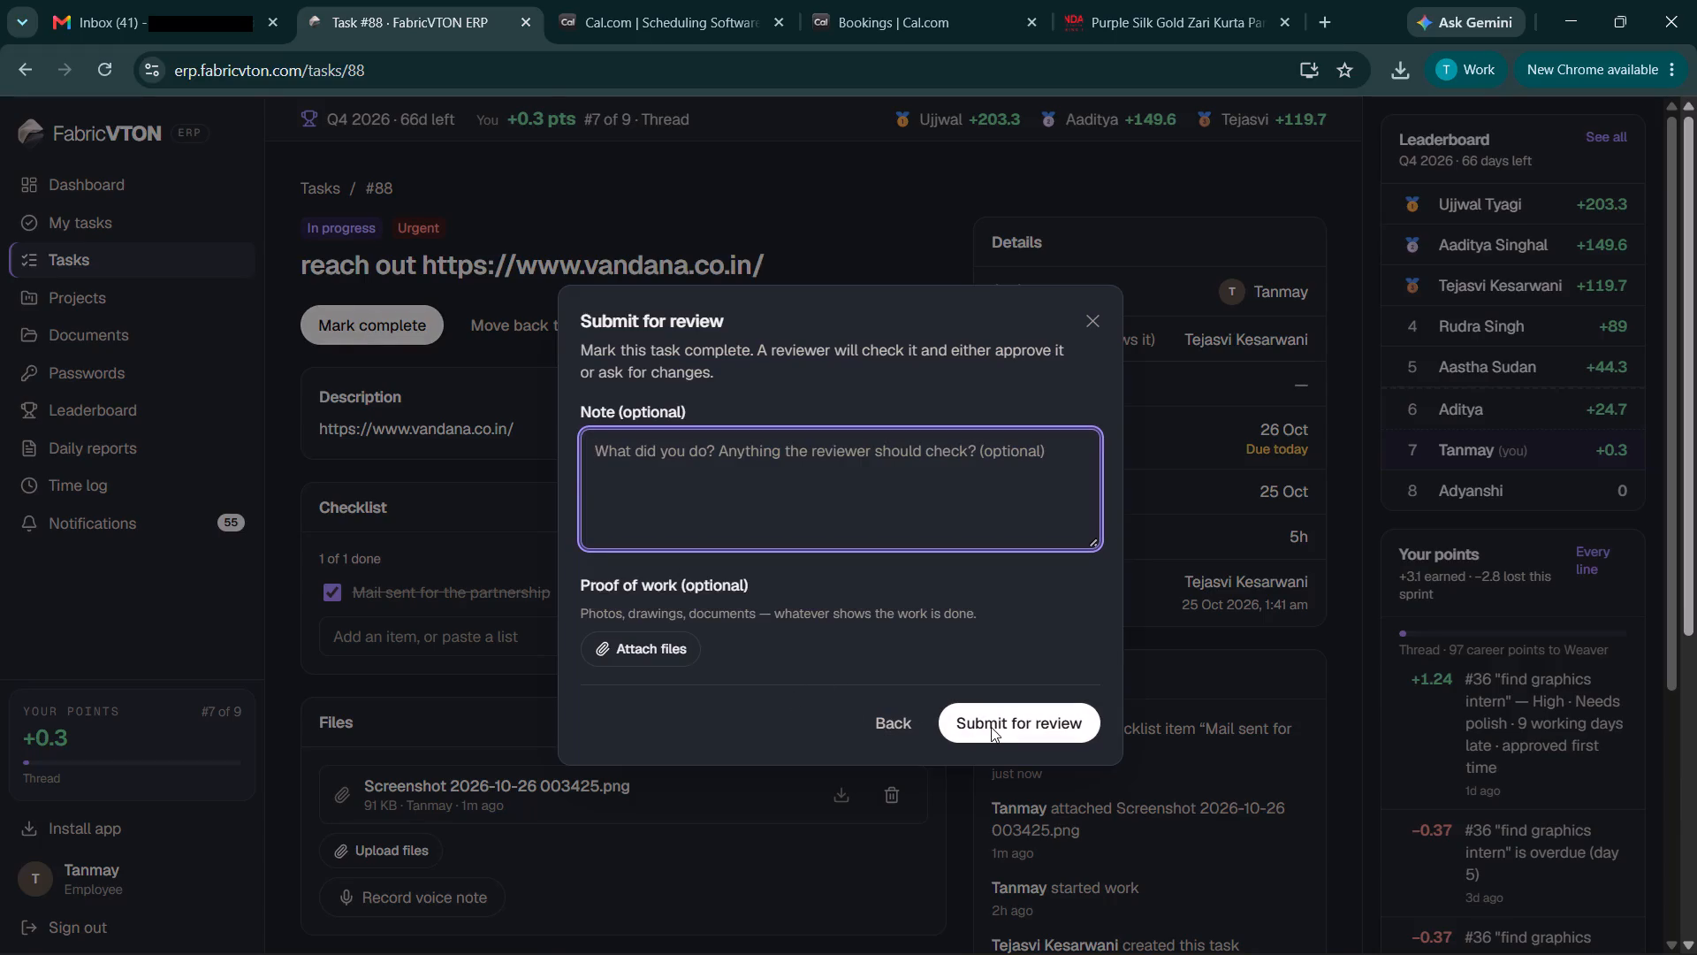
click(727, 448)
key(c)
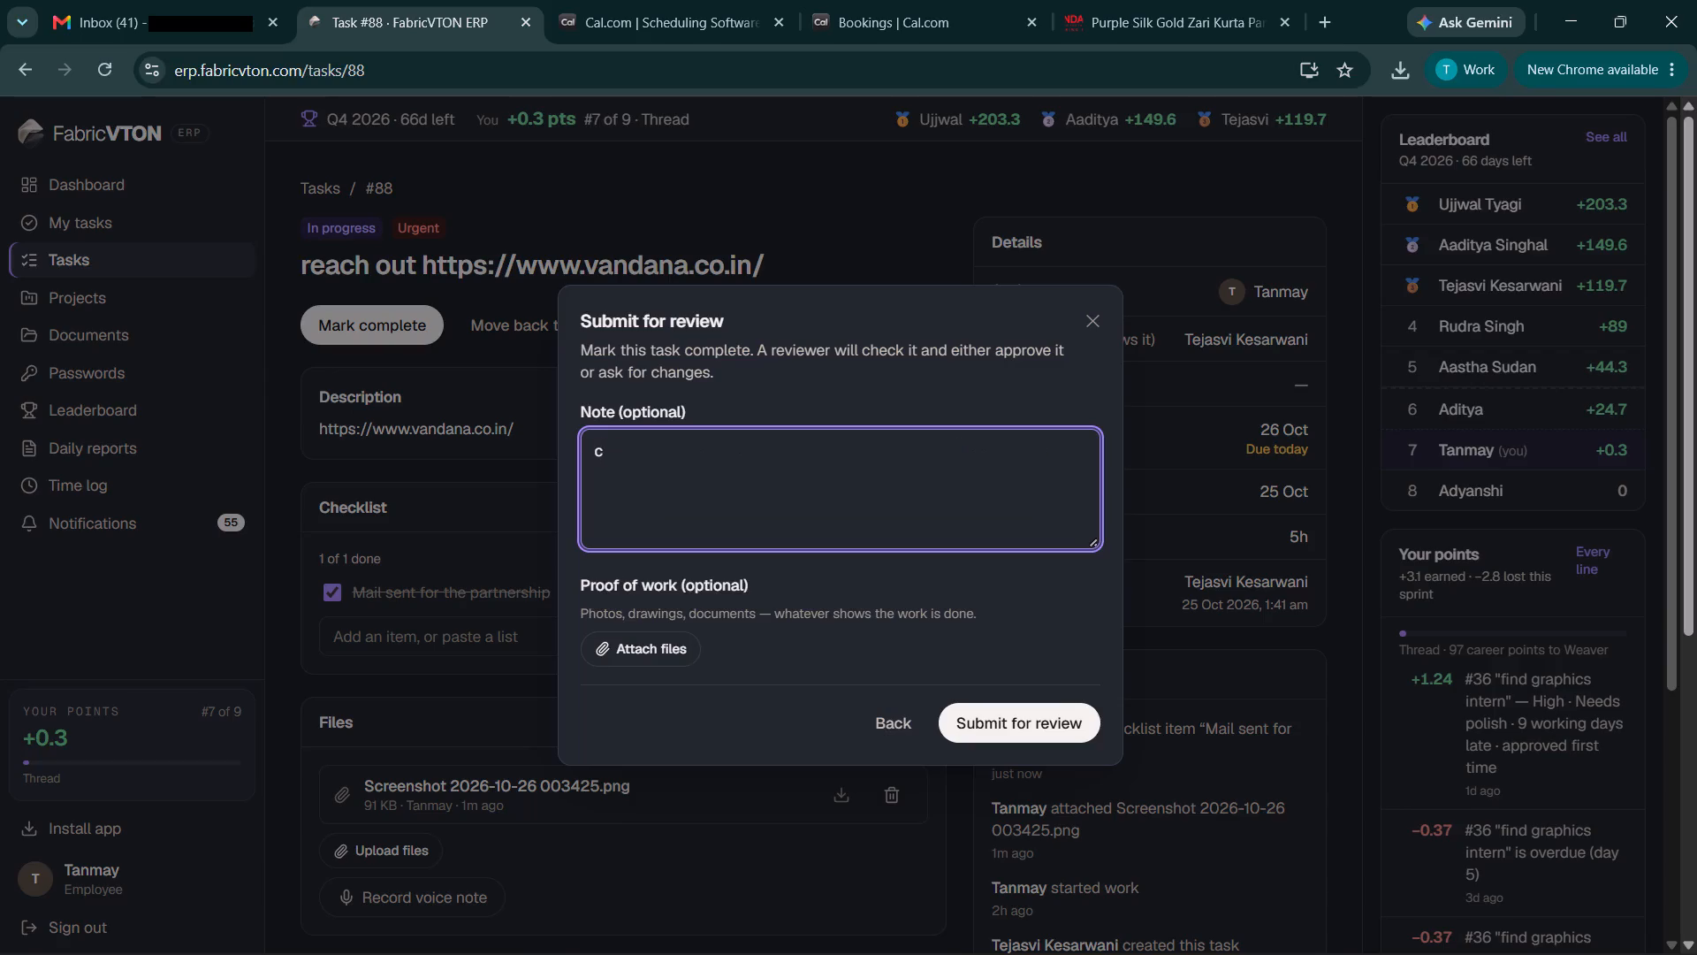
key(BackSpace)
key(o)
text(r phone)
key(space)
text(wg)
key(BackSpace)
text(agera karna)
key(space)
text(h)
key(space)
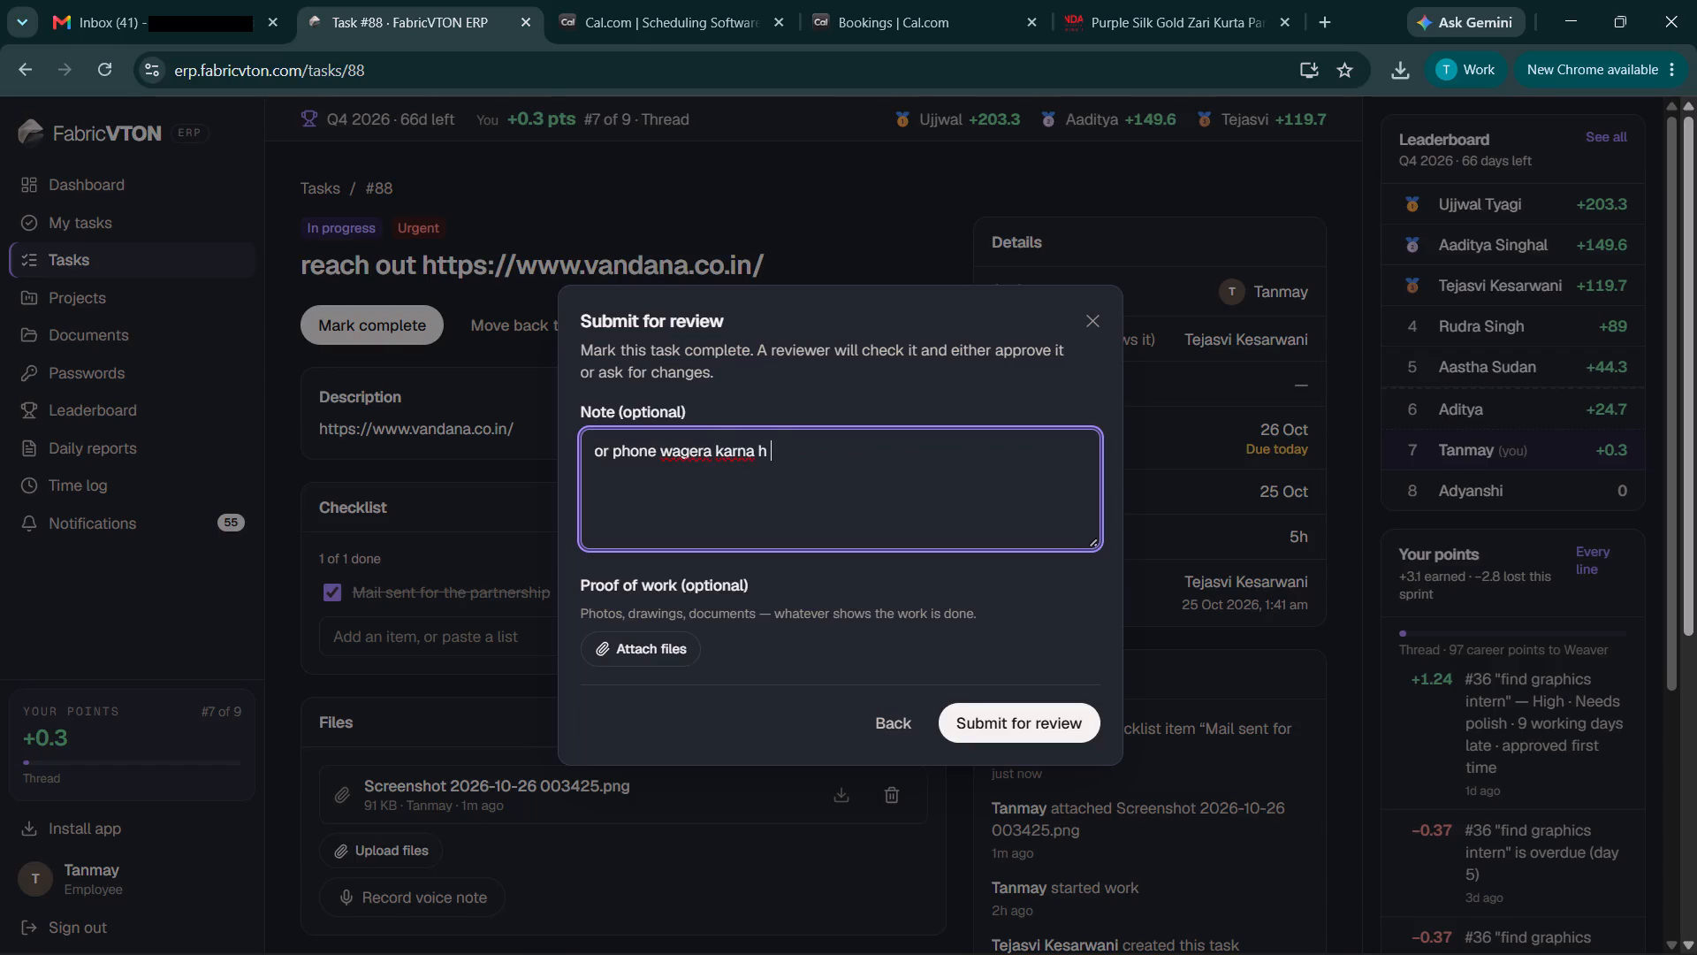
key(shift+question)
click(1011, 723)
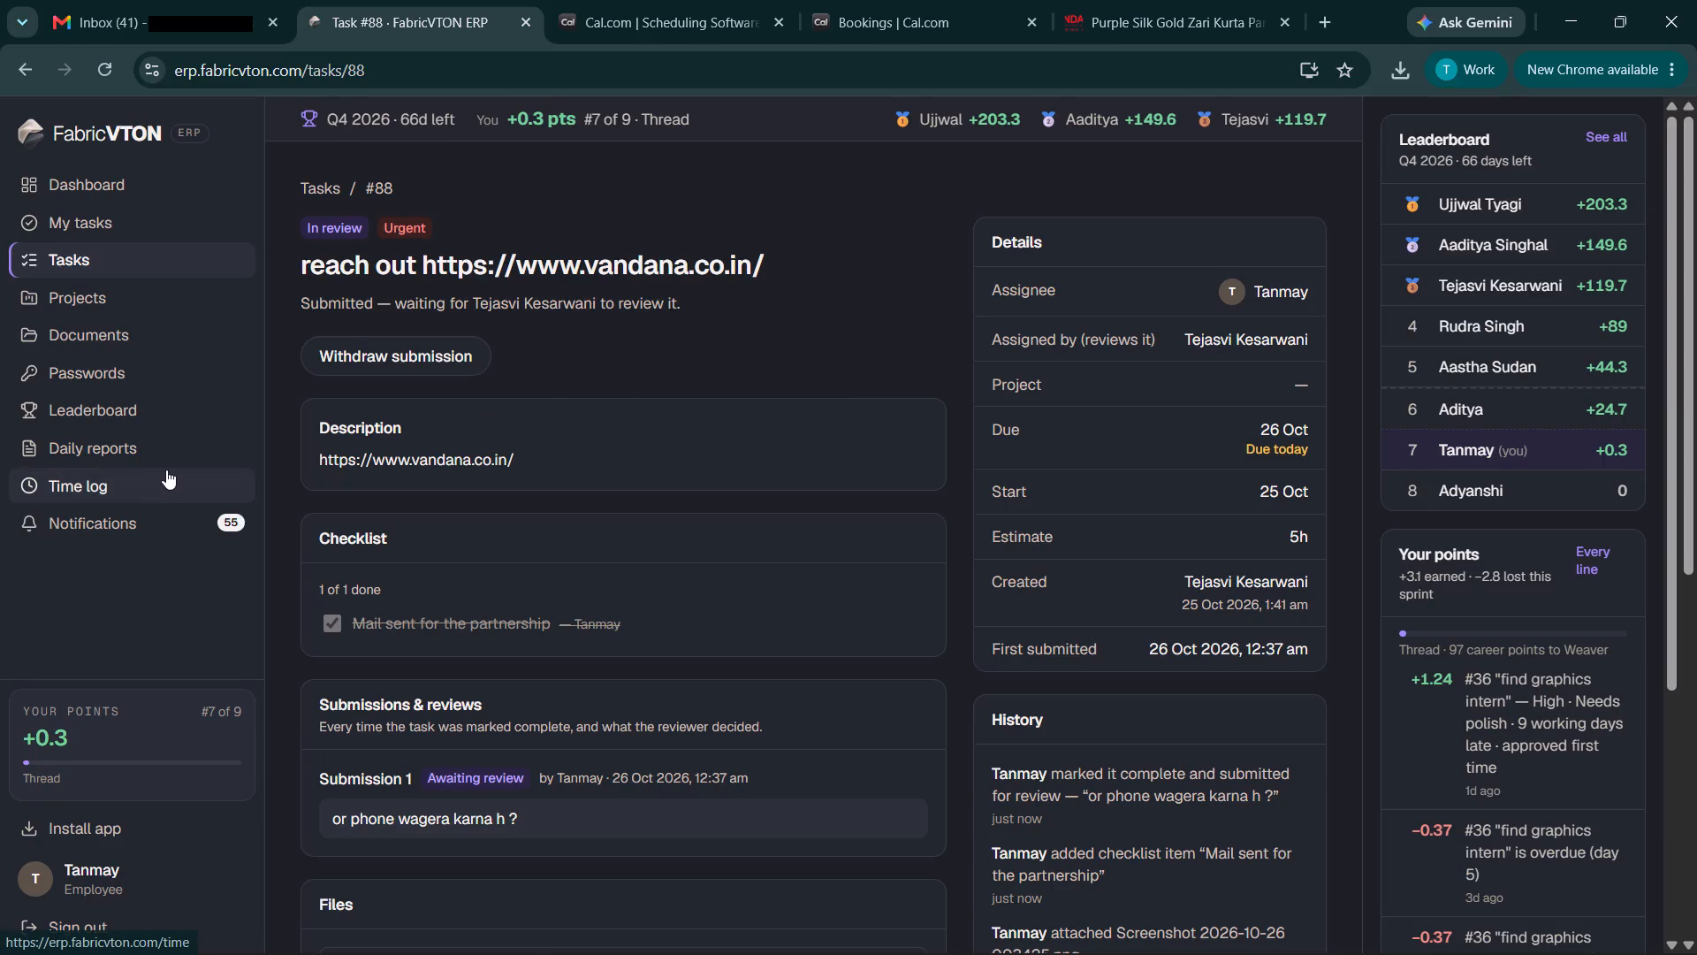
Open the daily reports, look at the report form for 25 Oct 2026 and return to 26 Oct 2026.
click(118, 448)
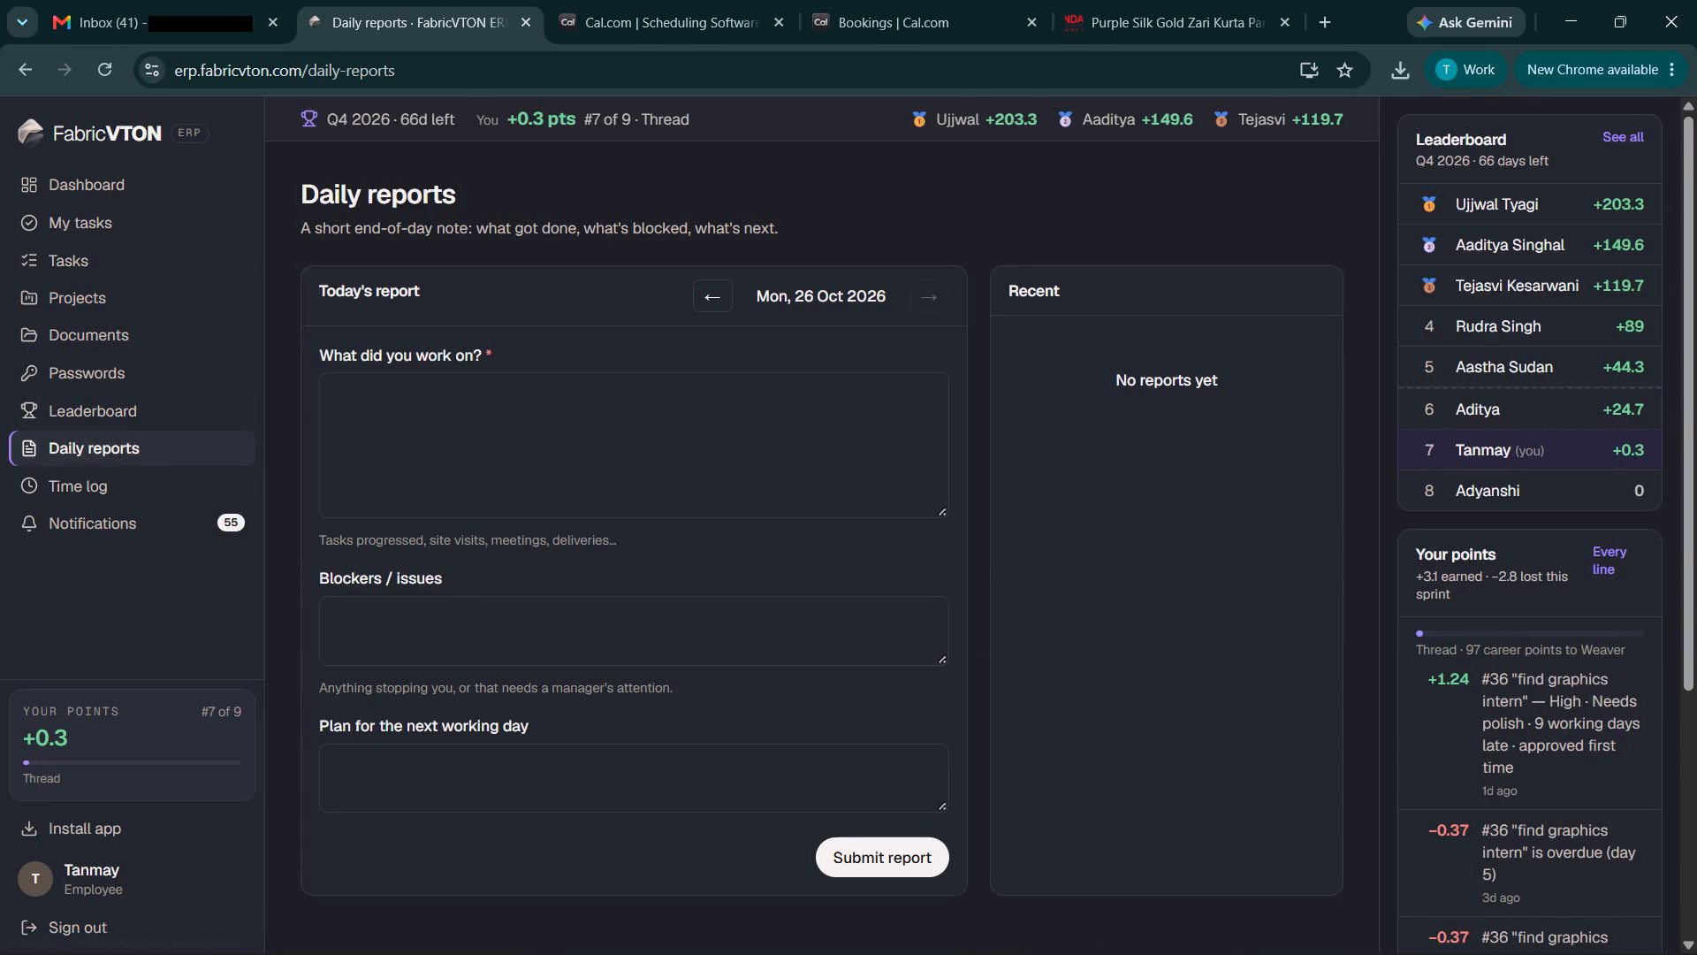
click(466, 427)
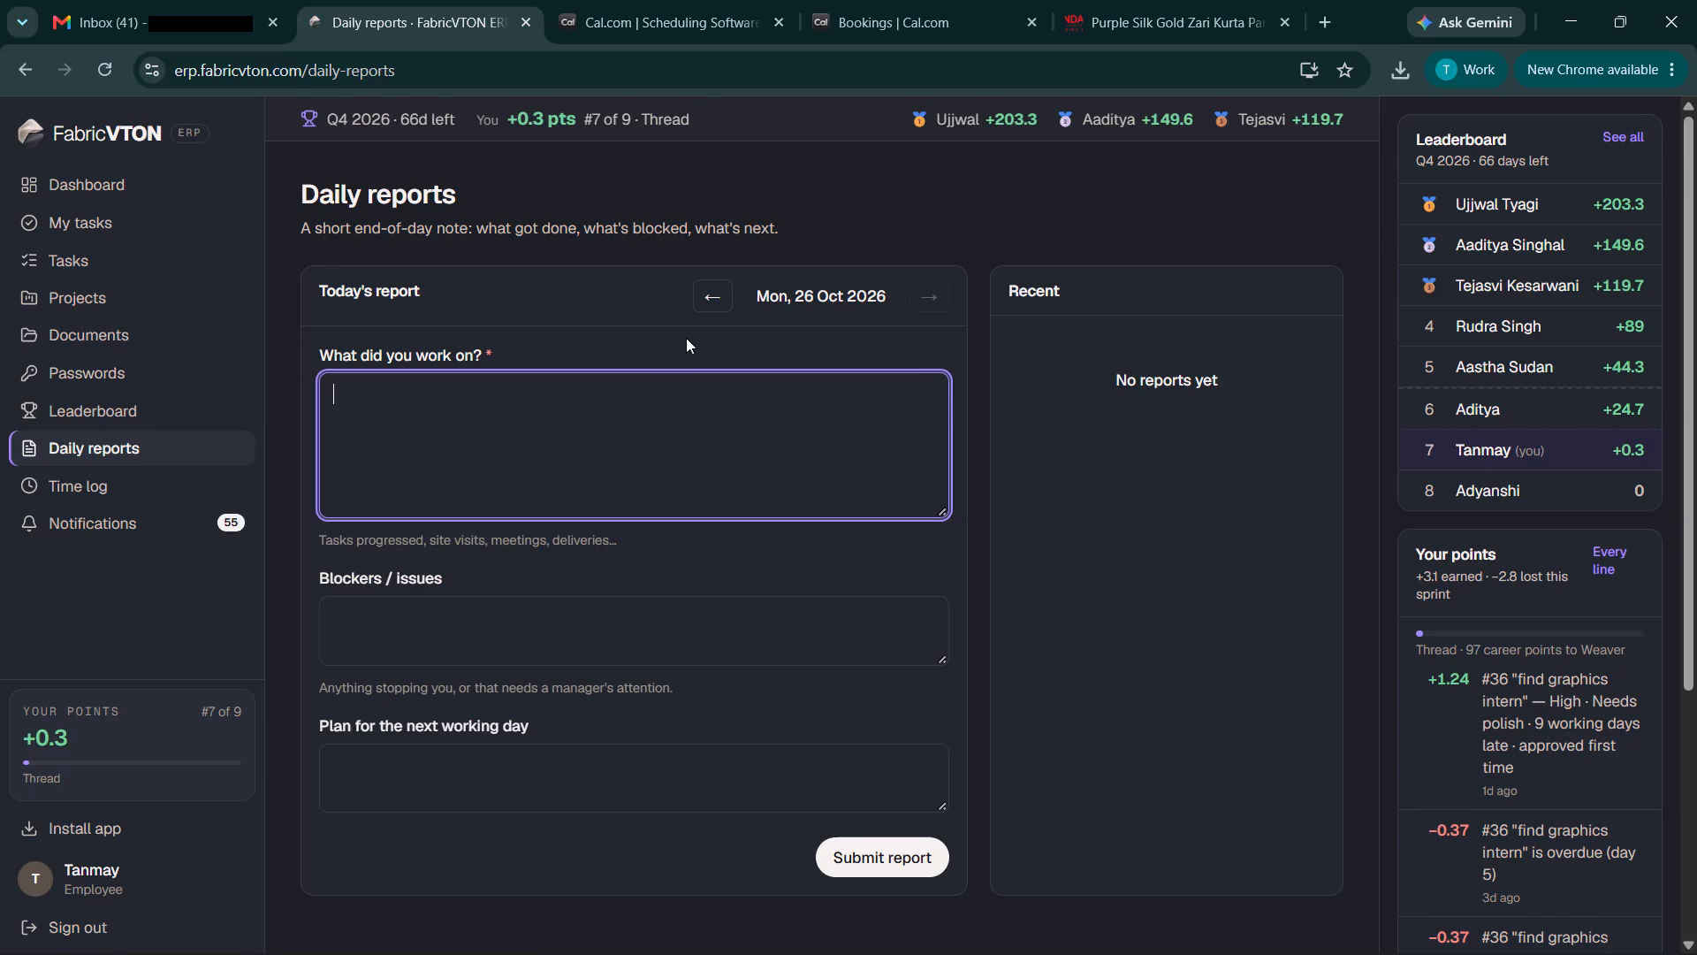
click(709, 279)
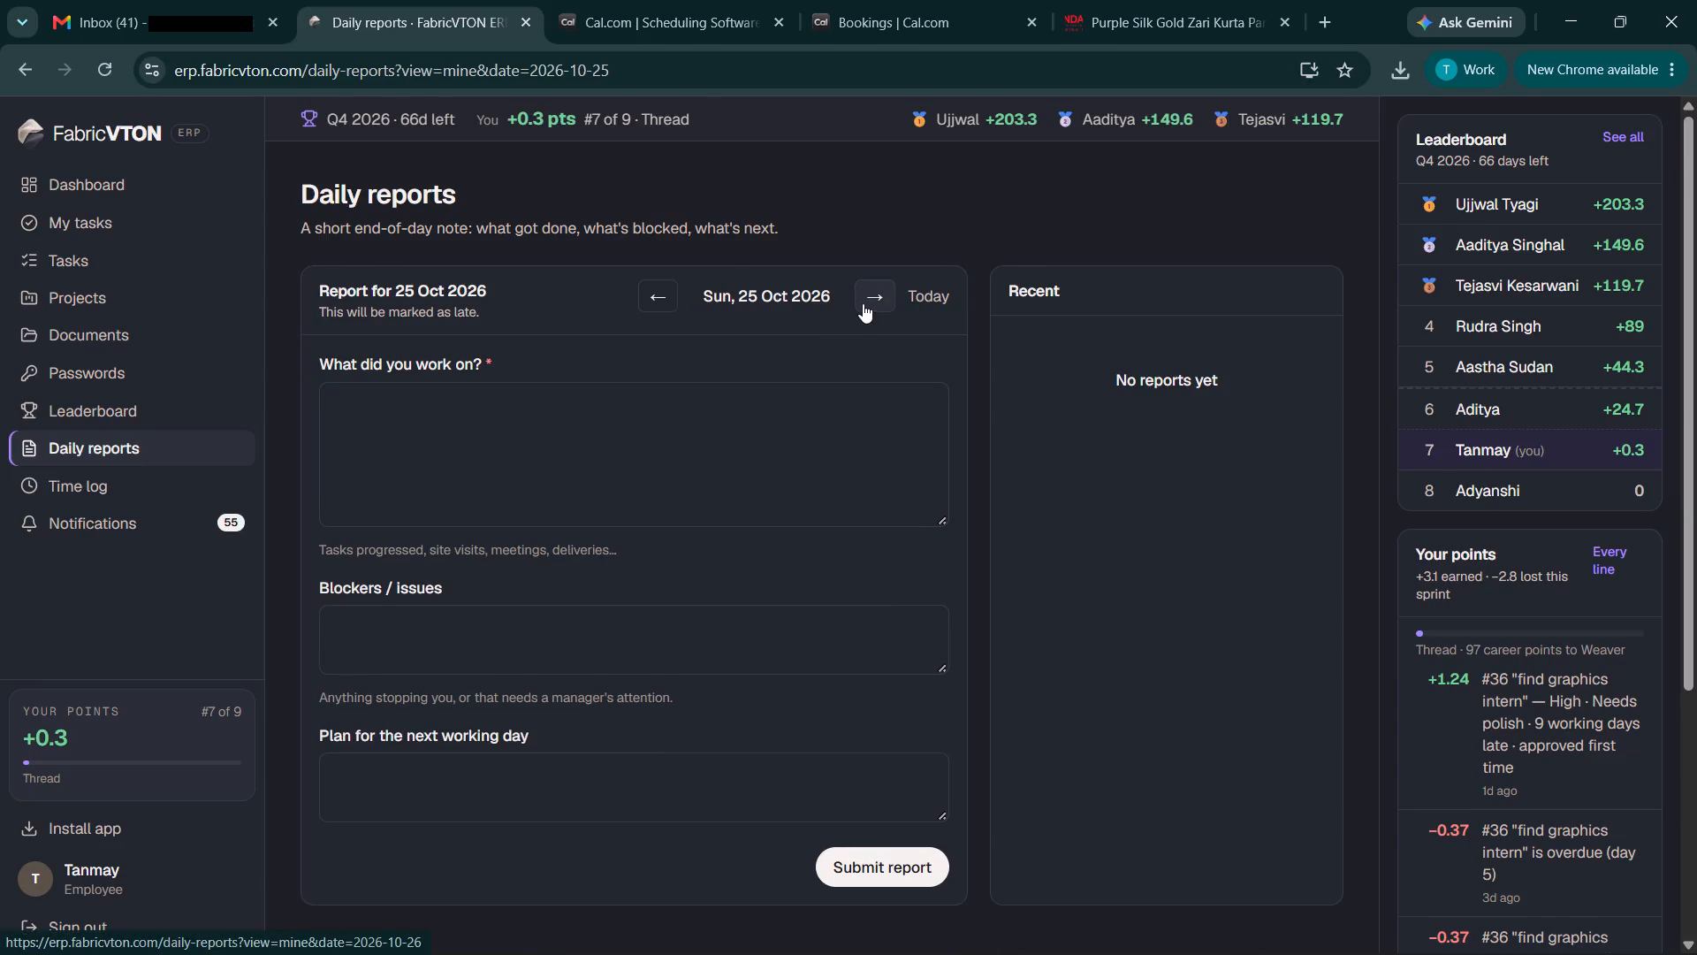
click(869, 295)
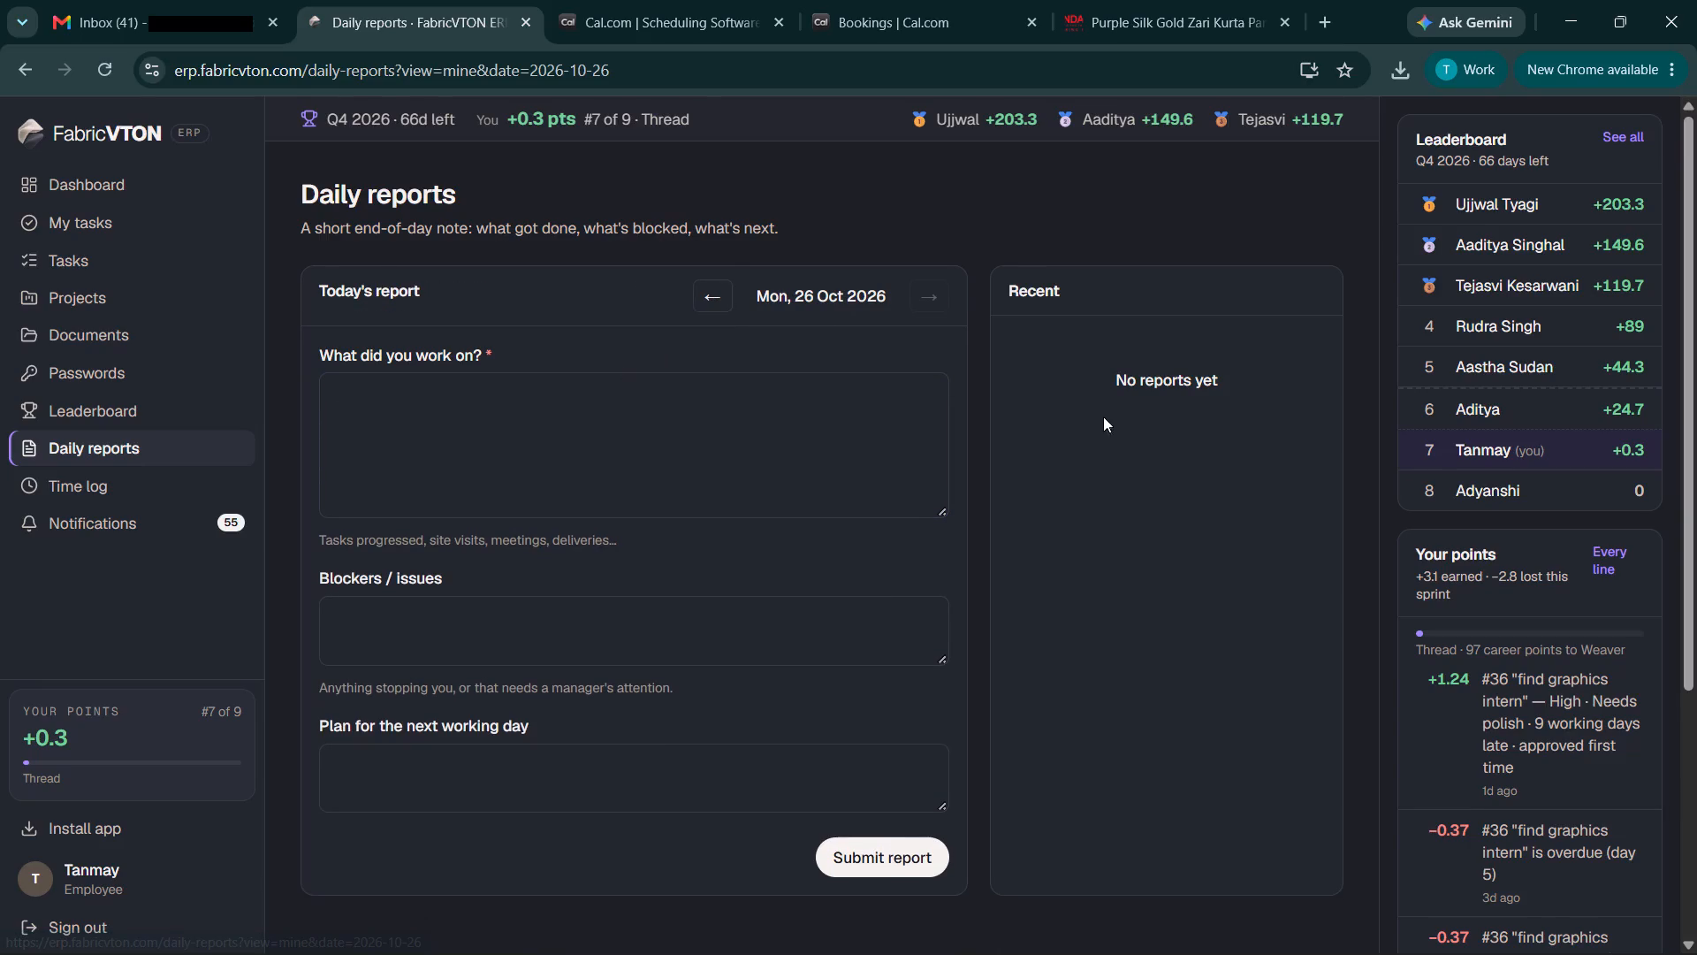